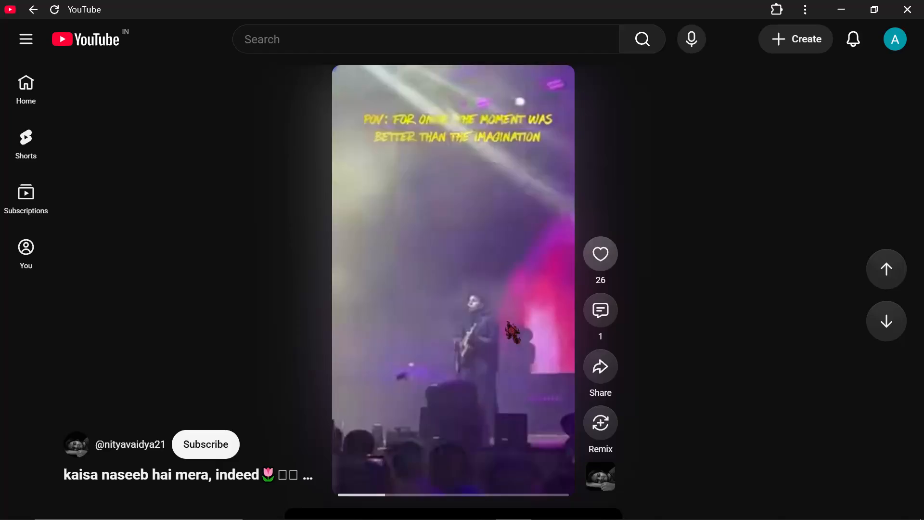
Pause the playing YouTube Short and switch to the Bajju workbook in Excel.
left_click(420, 358)
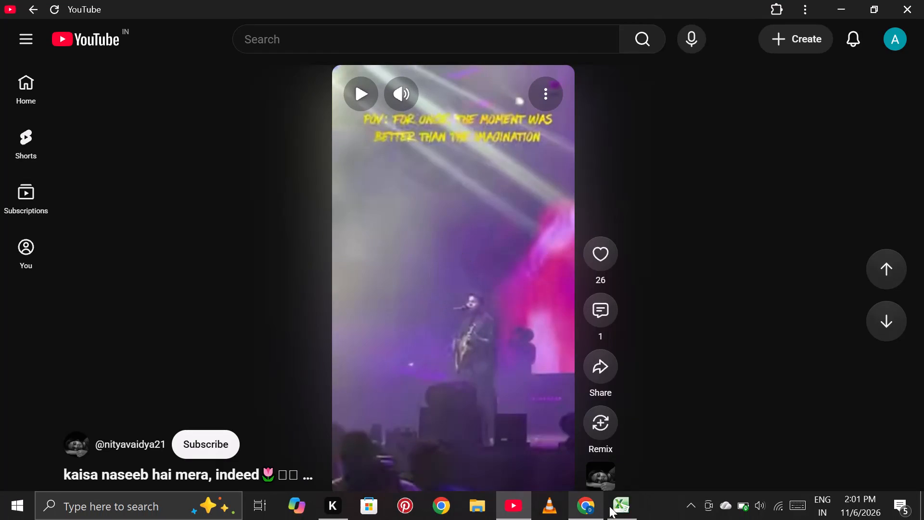
left_click(619, 508)
Look over the contacts without a call status in rows 353 to 358, ending at the first empty status cell, J353.
left_click(464, 421)
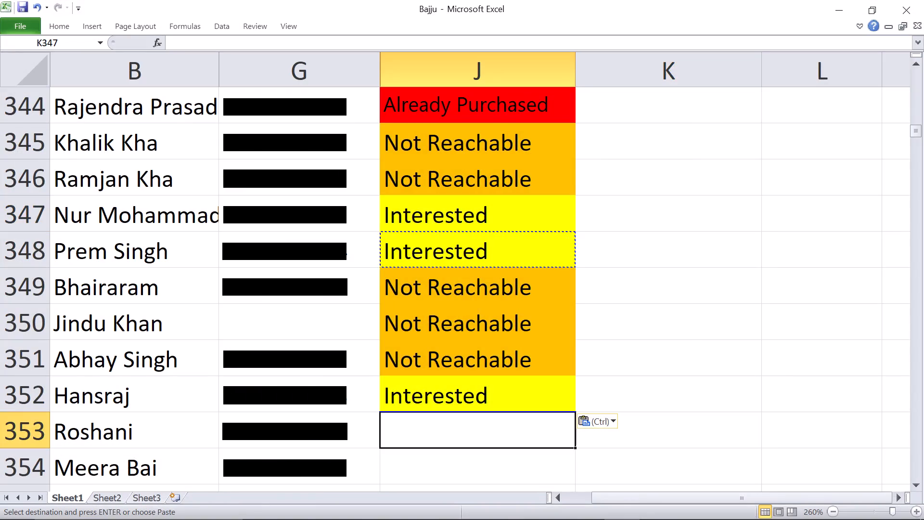
key("Down")
key("Down")
key("Down")
key("Down")
key("Down")
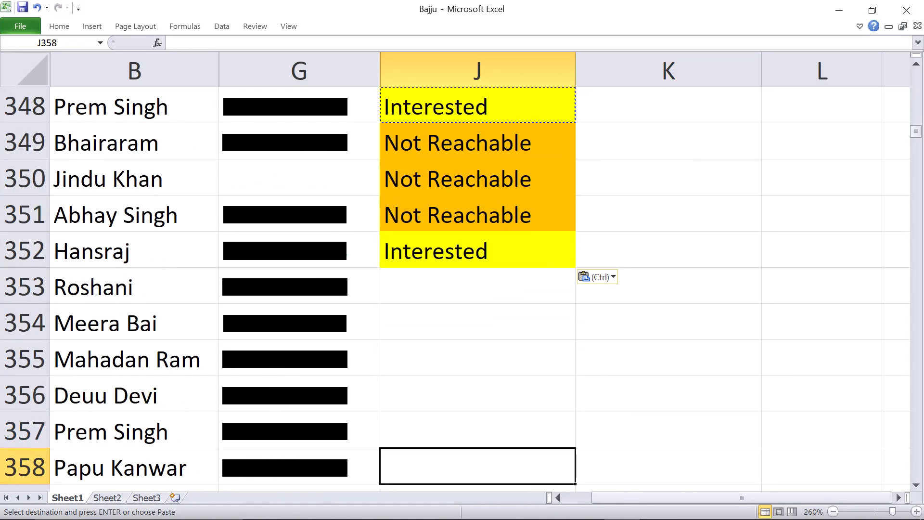
key("Up")
key("Up")
key("Up")
key("Up")
key("Up")
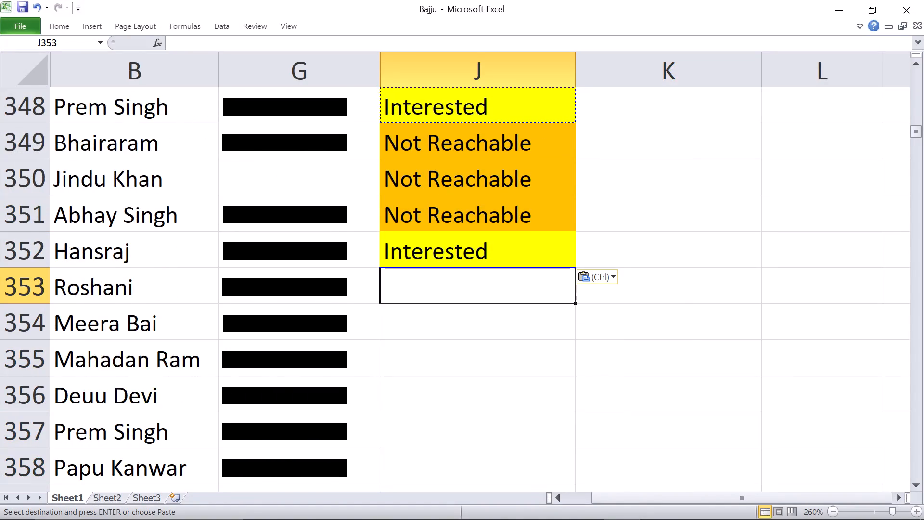
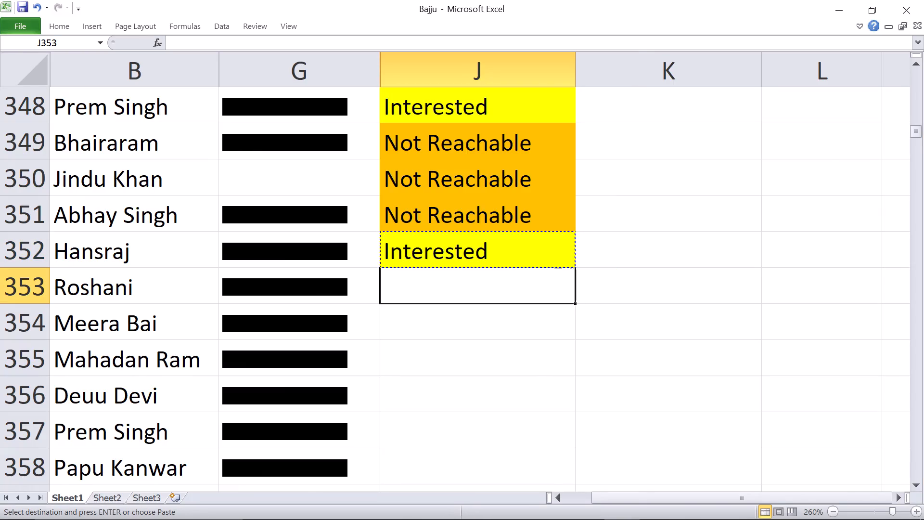
key("ctrl+v")
key("ctrl+Down")
key("ctrl+Up")
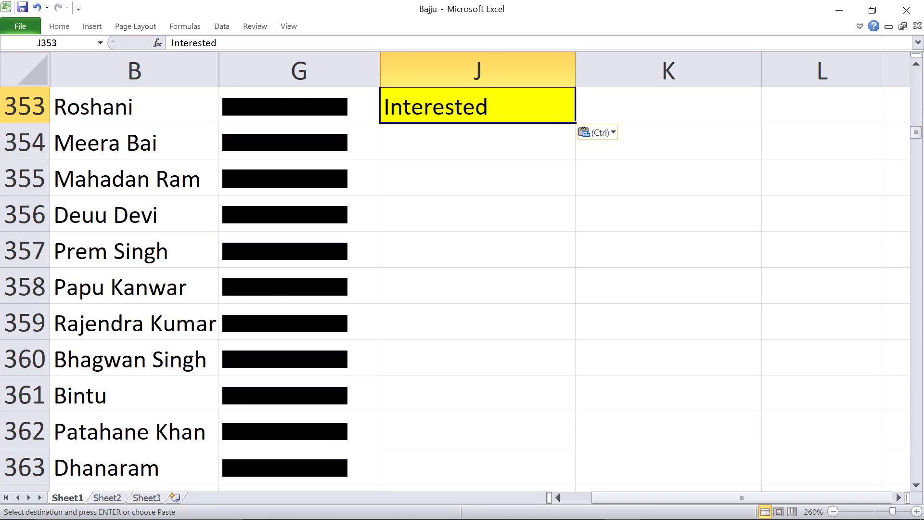
key("Down")
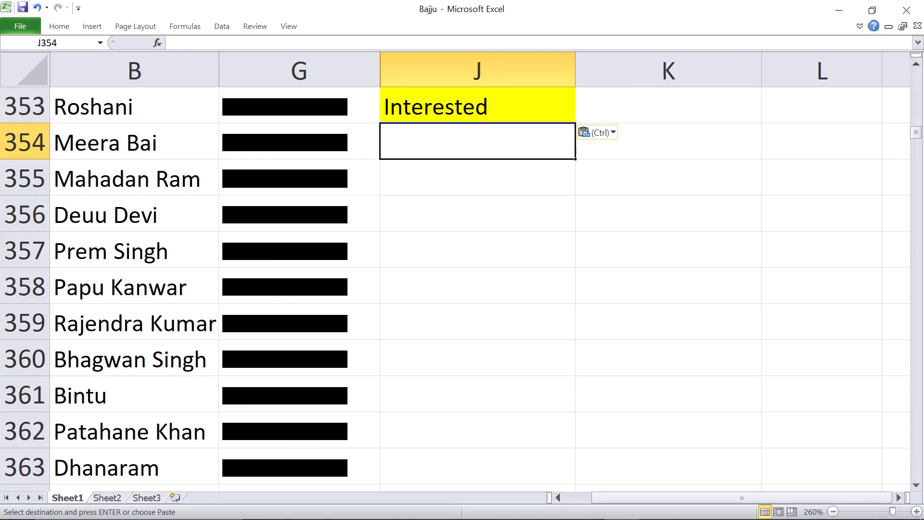
Look over the contact names and recorded statuses around rows 351 to 354, ending at the empty status cell J354.
key("Left")
key("Left")
key("Left")
key("Left")
key("Left")
key("Up")
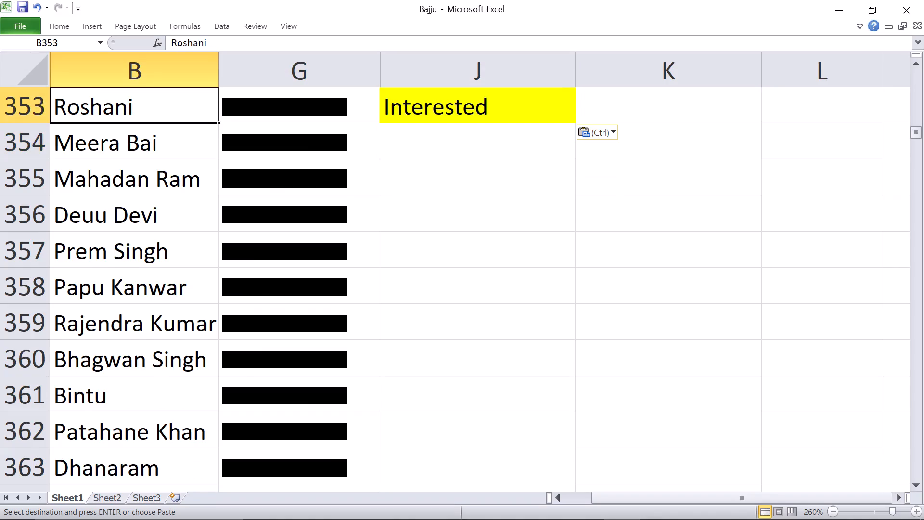
key("Up")
key("Up")
key("Down")
key("Down")
key("Down")
key("Right")
key("Right")
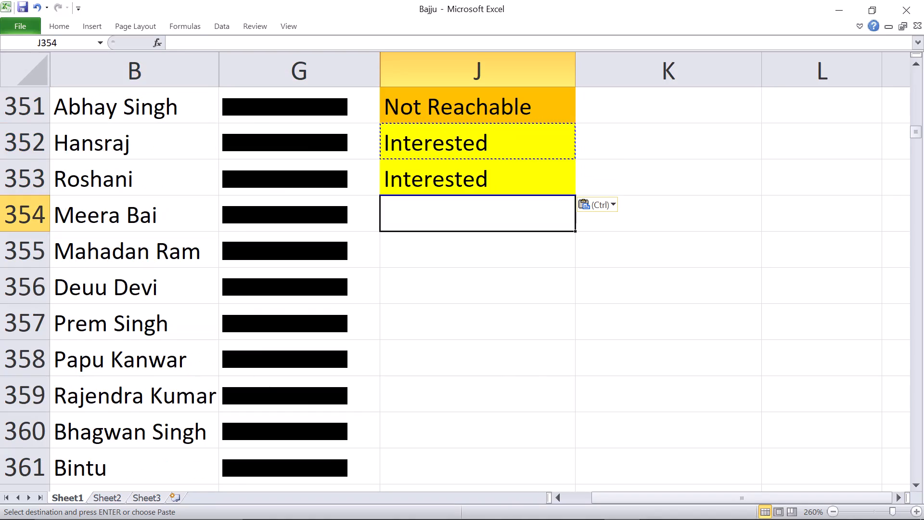
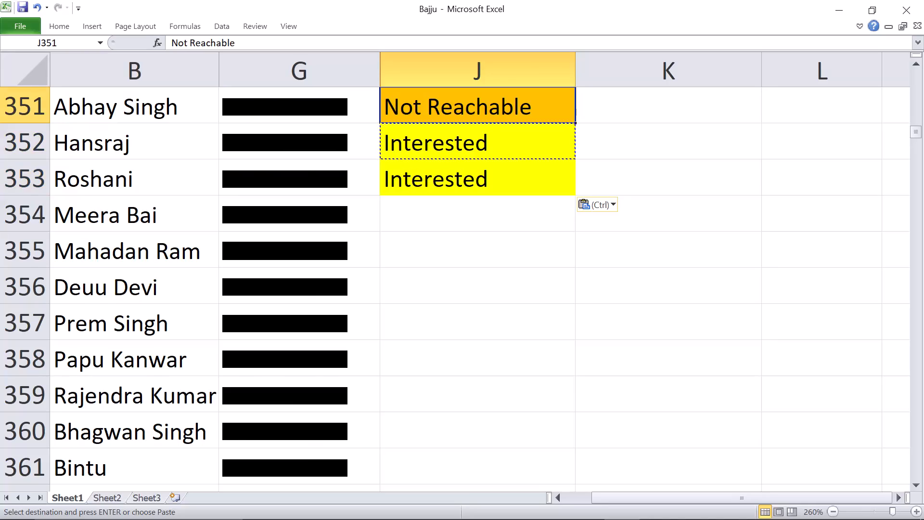
Copy the Not Interested status from J339 into the empty status cell J354, ending at J355.
key("Up")
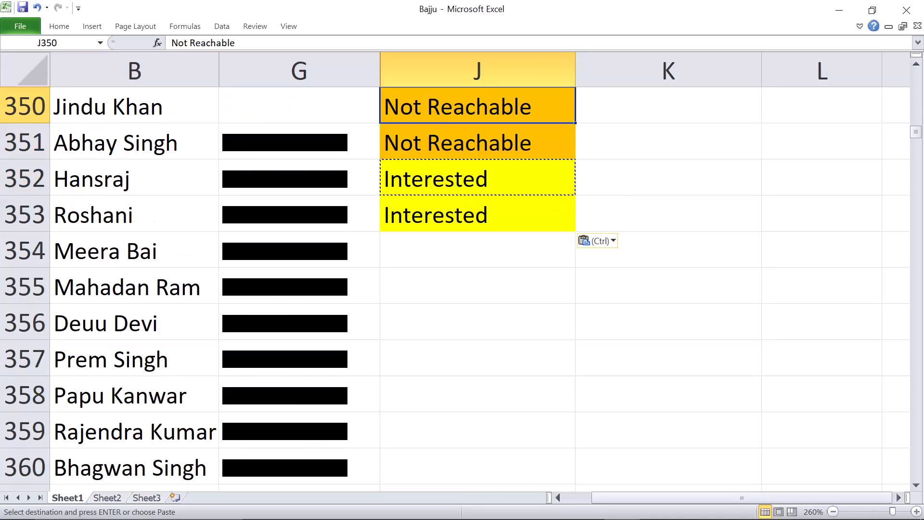
key("Up")
key("Up")
key("Up")
key("Up")
key("Up")
key("Down")
key("Up")
key("Up")
key("Up")
key("Up")
key("Up")
key("Up")
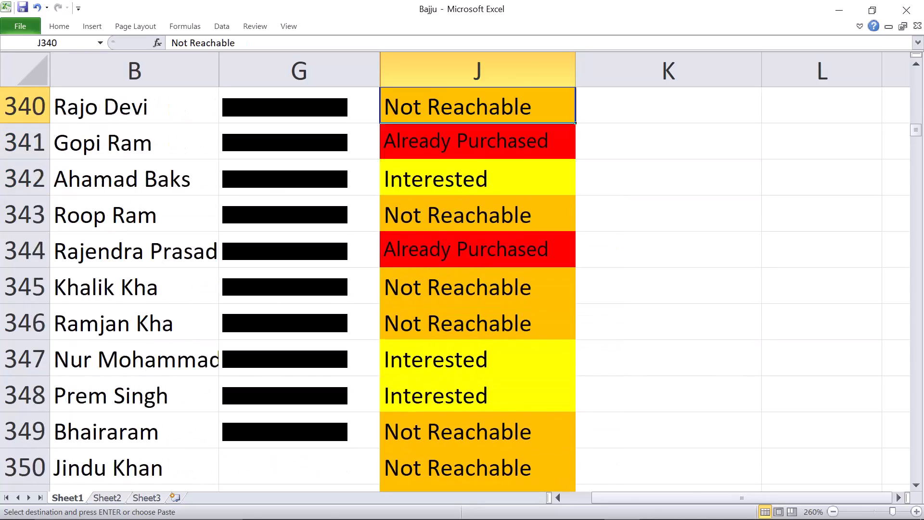
key("Up")
key("Up")
key("Down")
key("ctrl+c")
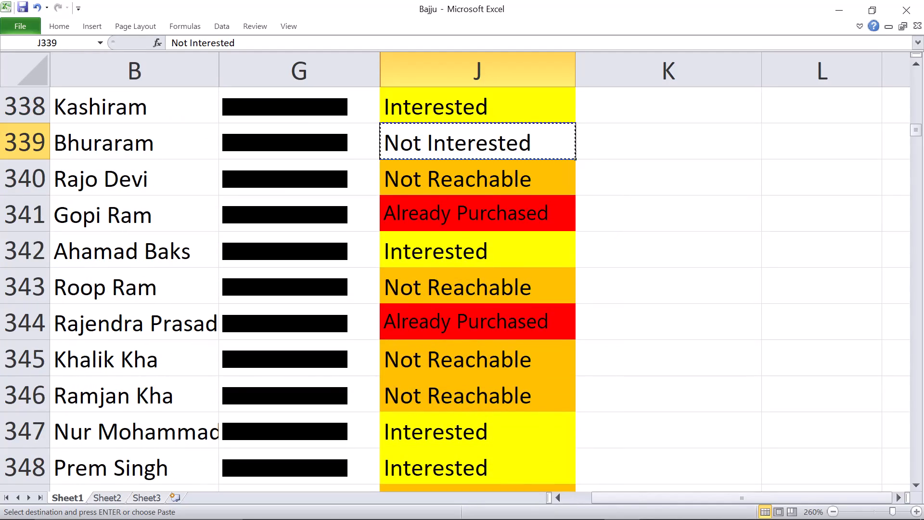
key("Down")
key("Down")
key("Down")
key("Down")
key("Down")
key("Down")
key("Down")
key("Down")
key("Down")
key("Down")
key("Down")
key("Down")
key("Down")
key("Down")
key("Down")
key("Down")
key("Down")
key("Down")
key("Down")
key("Down")
key("Down")
key("Up")
key("Down")
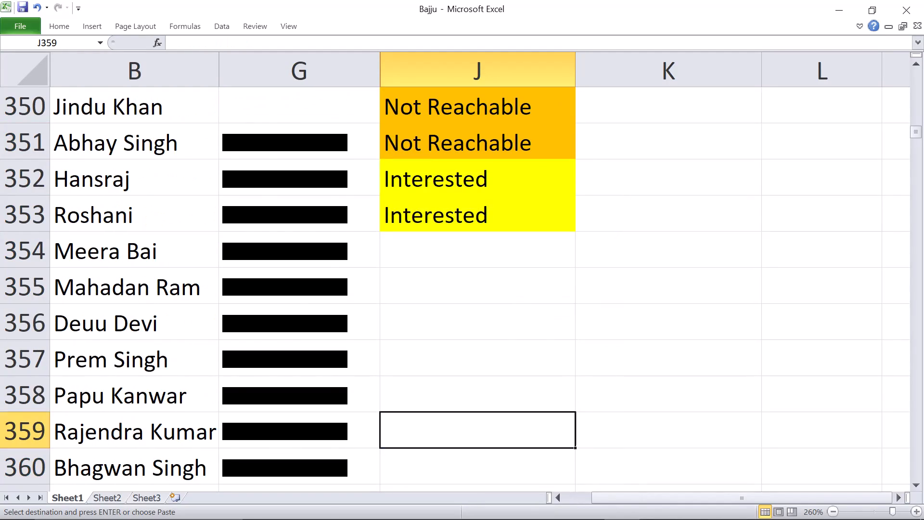
key("Up")
key("Up")
key("Up")
key("Up")
key("Up")
key("Up")
key("ctrl+v")
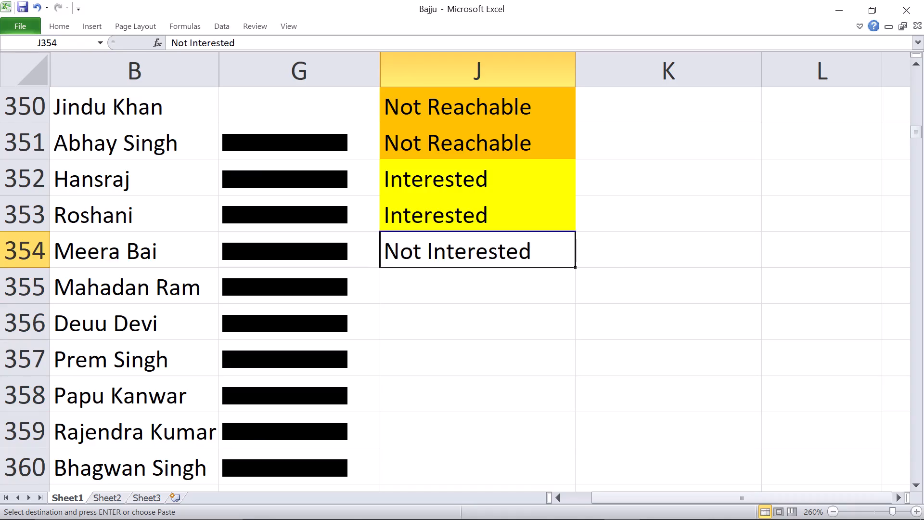
key("Down")
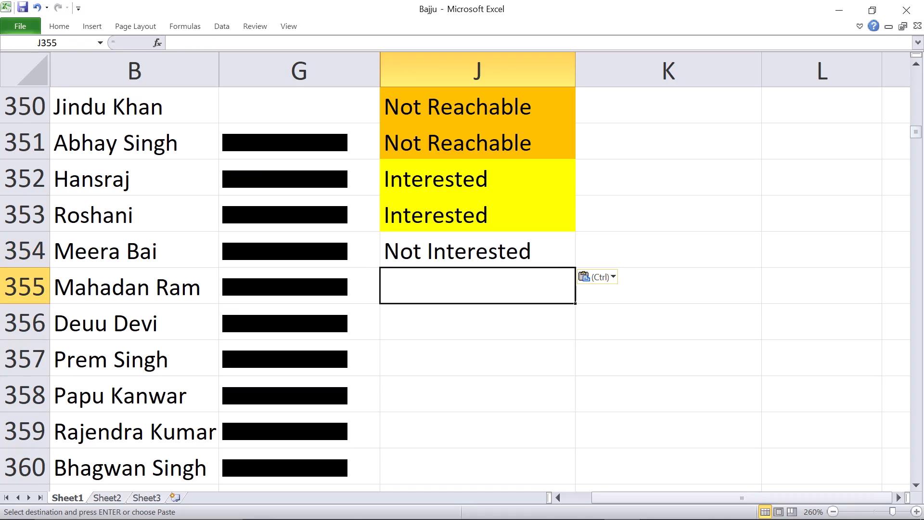
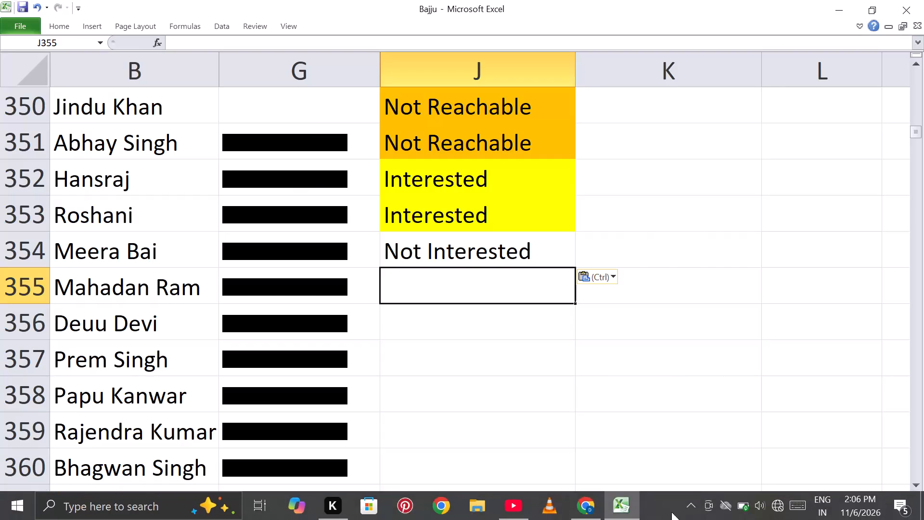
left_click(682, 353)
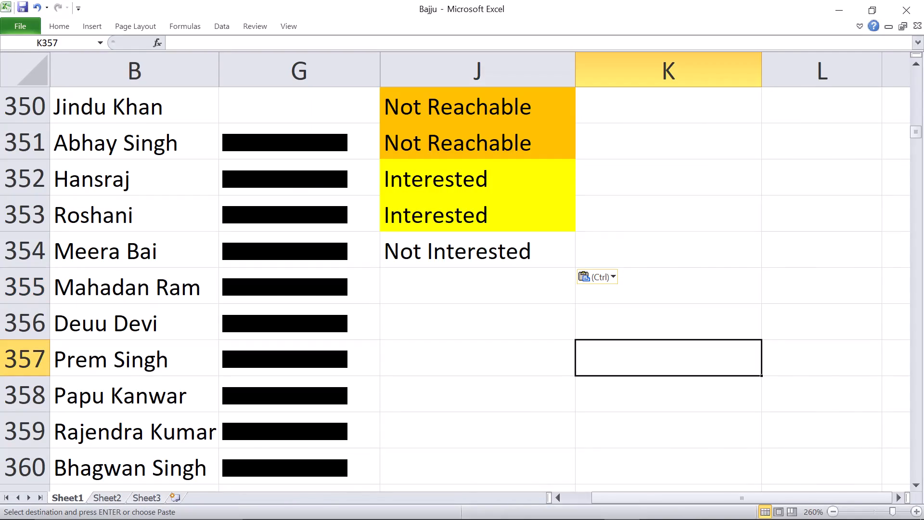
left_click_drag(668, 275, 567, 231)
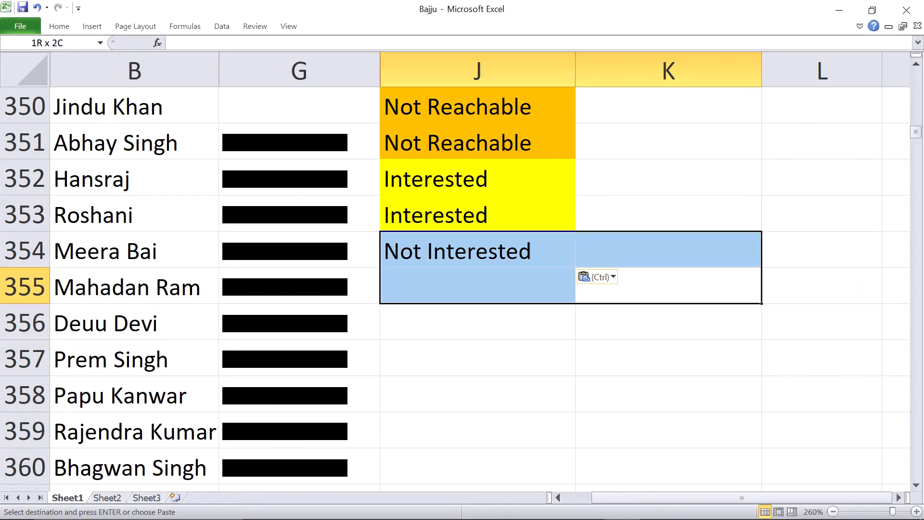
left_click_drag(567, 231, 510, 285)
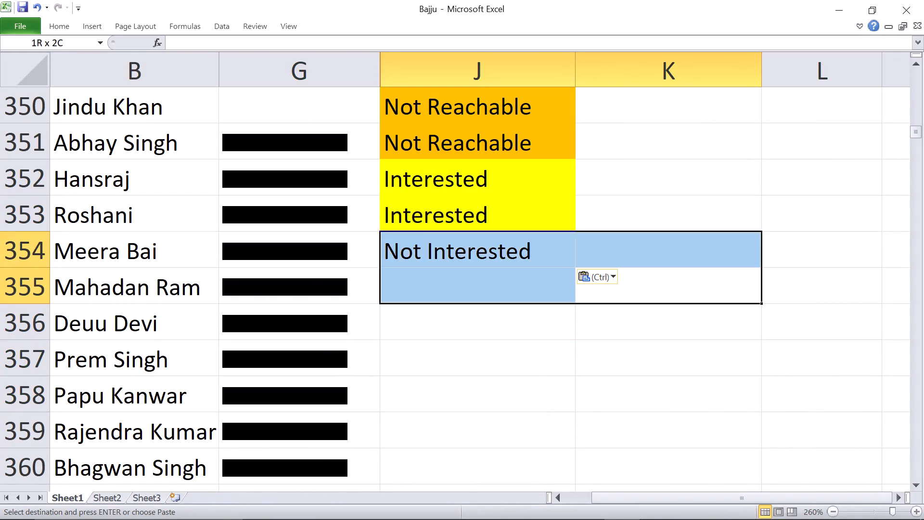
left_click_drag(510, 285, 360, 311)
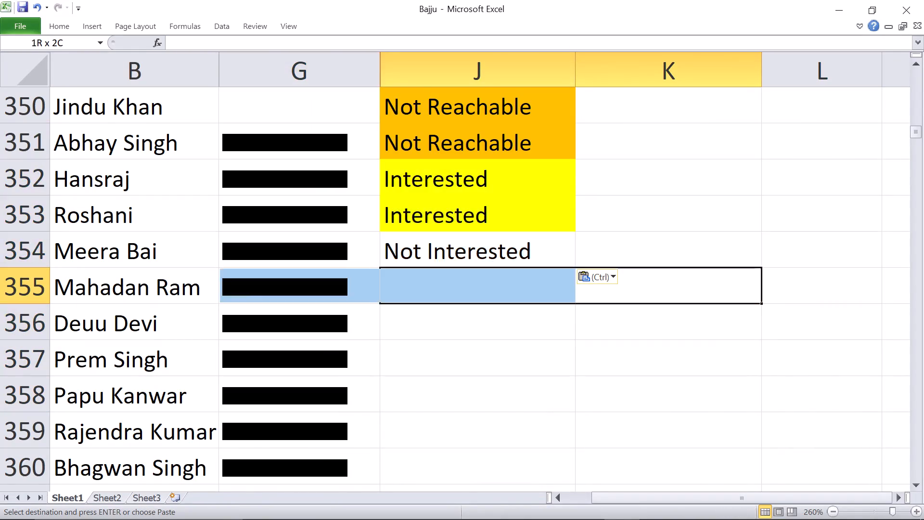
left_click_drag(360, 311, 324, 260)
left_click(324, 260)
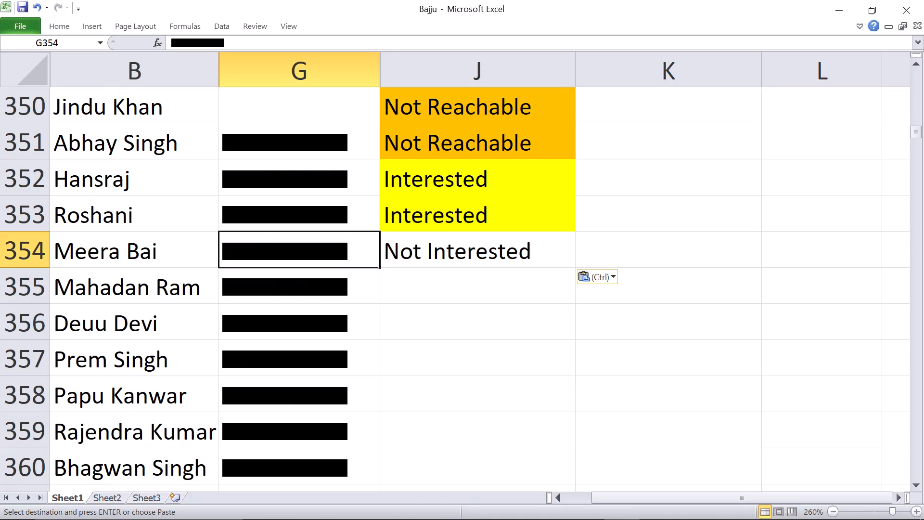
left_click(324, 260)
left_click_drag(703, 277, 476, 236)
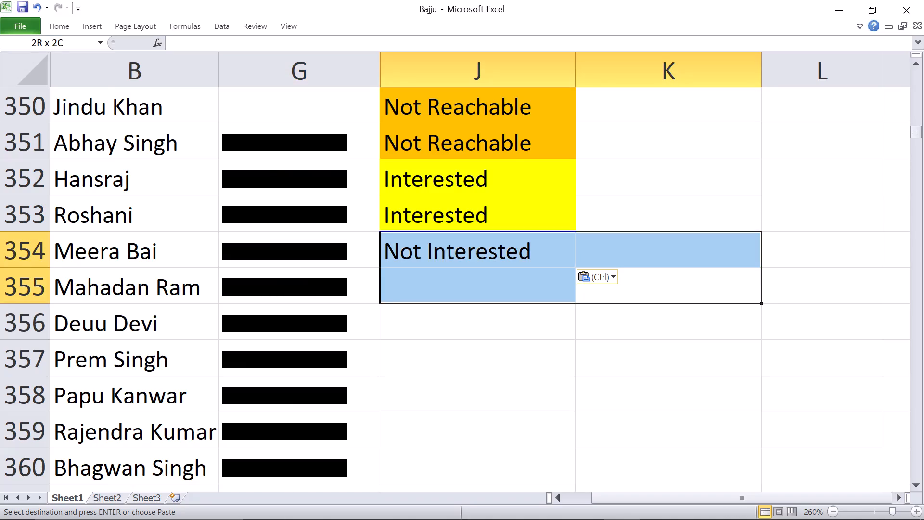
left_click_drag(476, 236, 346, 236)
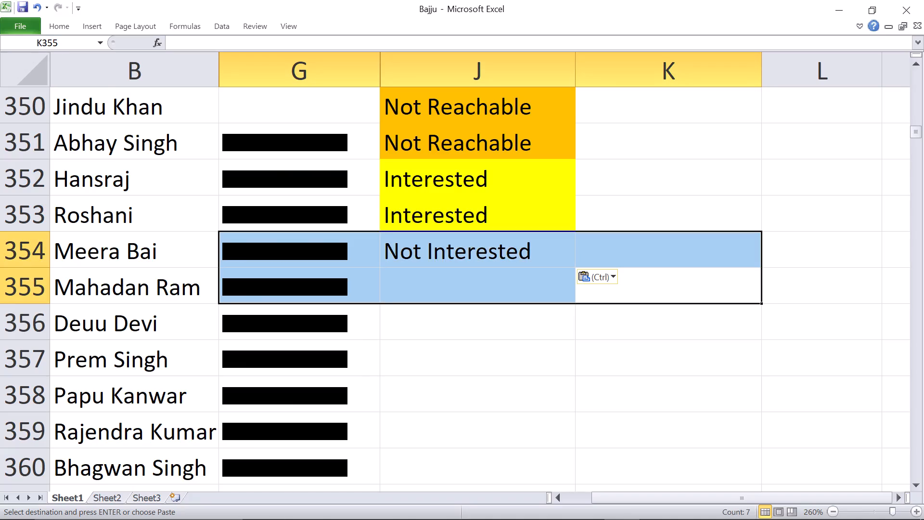
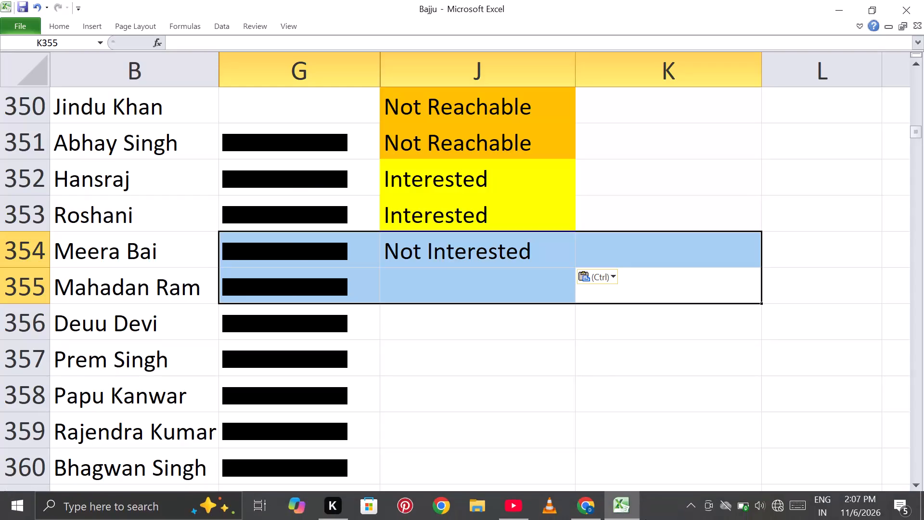
left_click(591, 506)
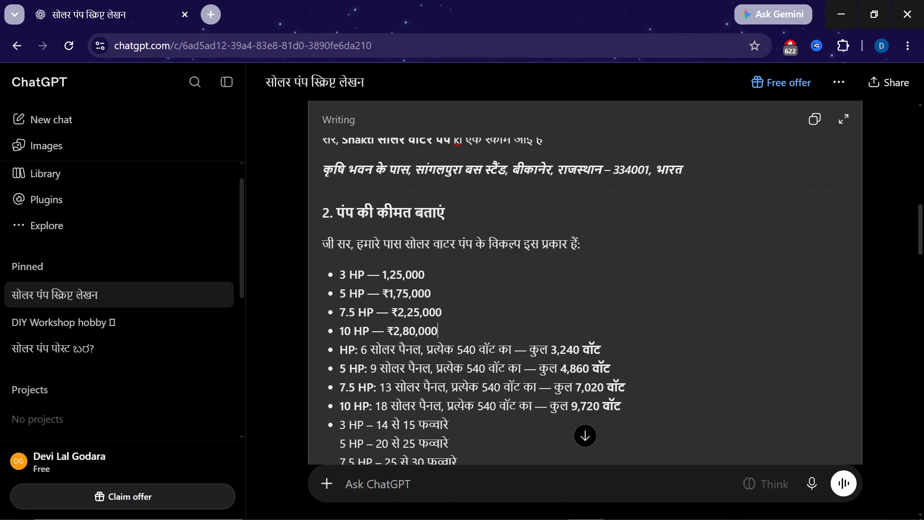
scroll(505, 289, "down", 4)
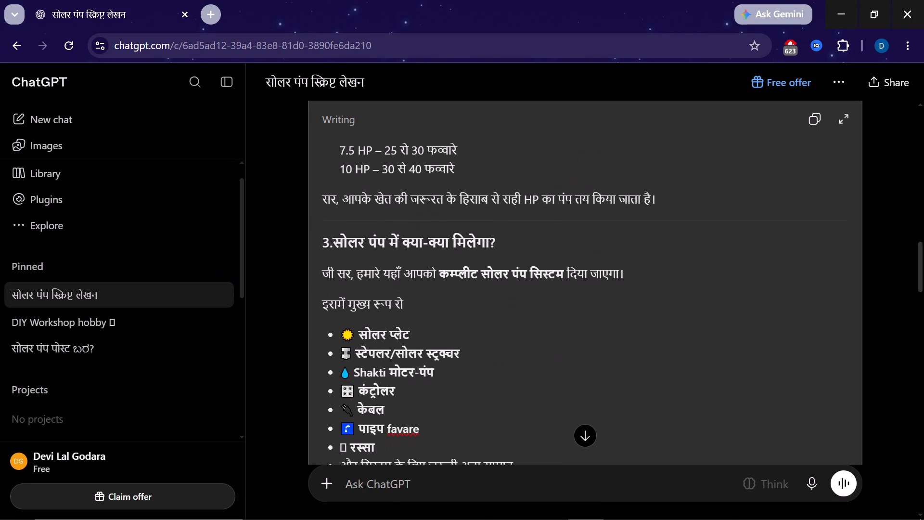
left_click(440, 325)
left_click(432, 299)
left_click_drag(406, 300, 320, 302)
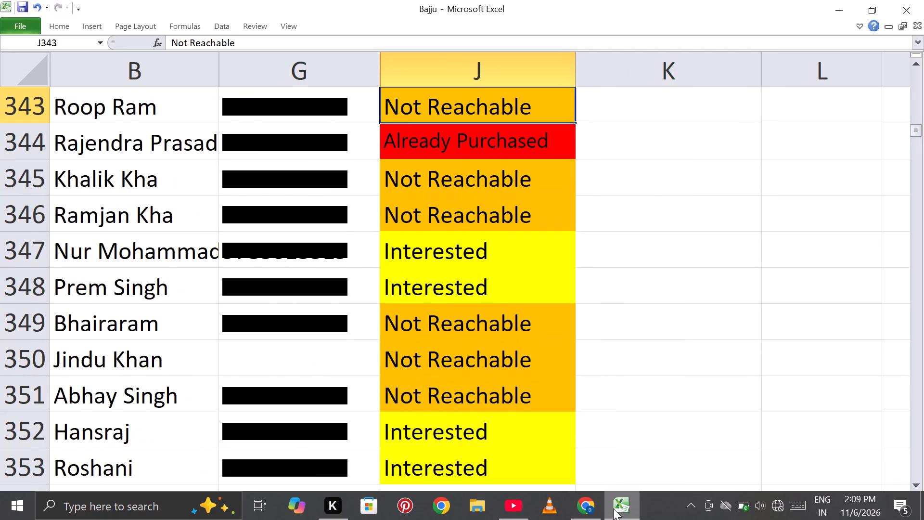
key("Down")
key("ctrl+c")
key("Down")
key("Down")
key("Down")
key("Down")
key("Down")
key("Down")
key("Down")
key("Down")
key("Down")
key("Down")
key("Down")
key("Down")
key("Down")
key("Down")
key("Down")
key("Down")
key("Down")
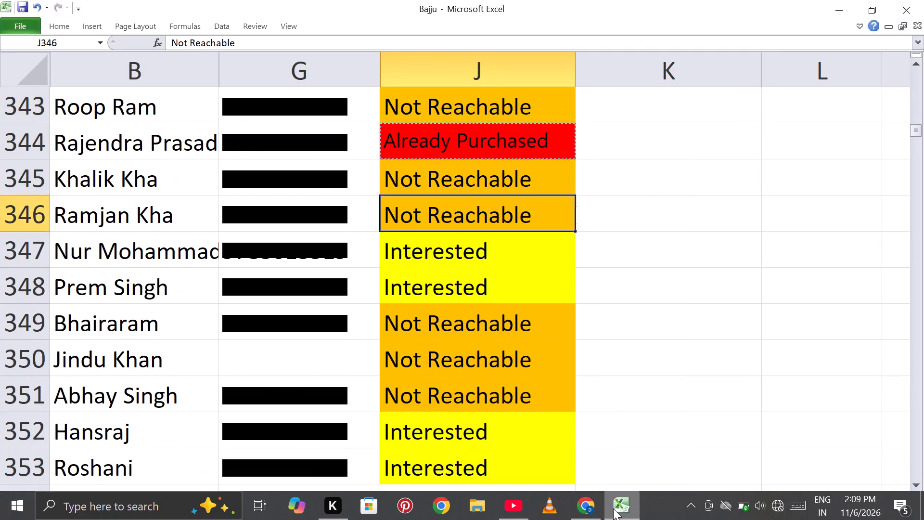
key("Up")
key("Up")
key("Up")
key("Up")
key("Up")
key("Up")
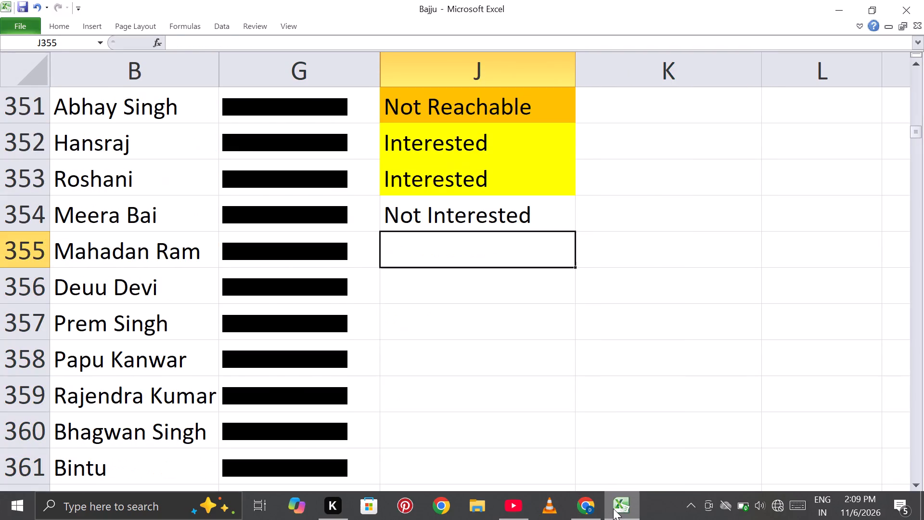
key("ctrl+v")
key("Down")
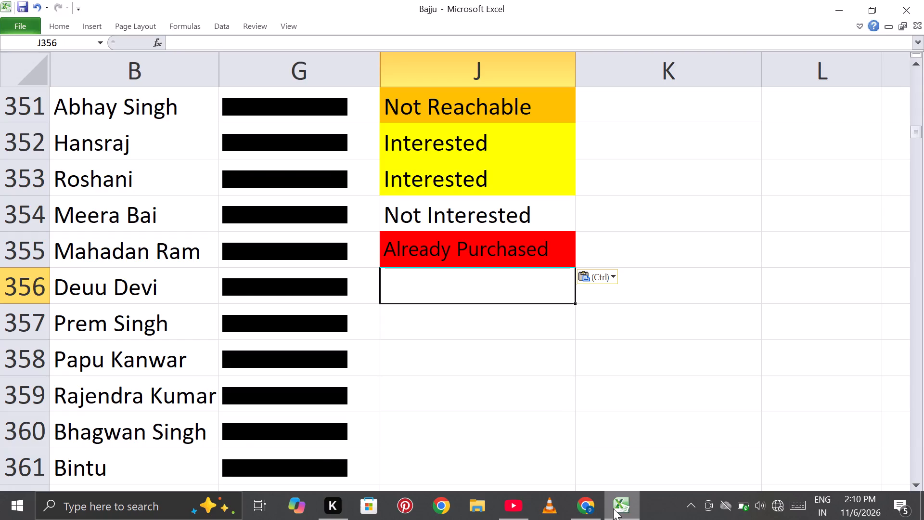
Copy the Not Reachable status from J351 into J356.
key("Up")
key("Up")
key("Up")
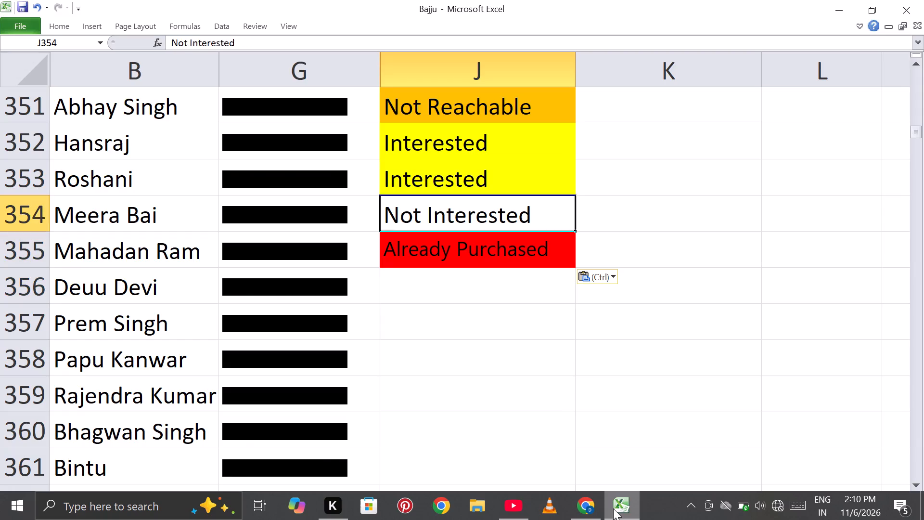
key("Up")
key("Up")
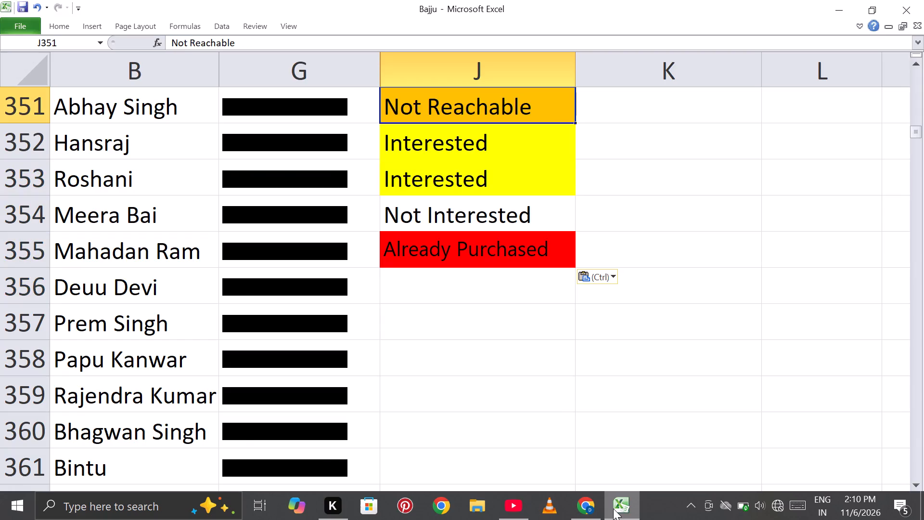
key("ctrl+c")
key("Down")
key("Down")
key("Down")
key("Down")
key("Down")
key("ctrl+v")
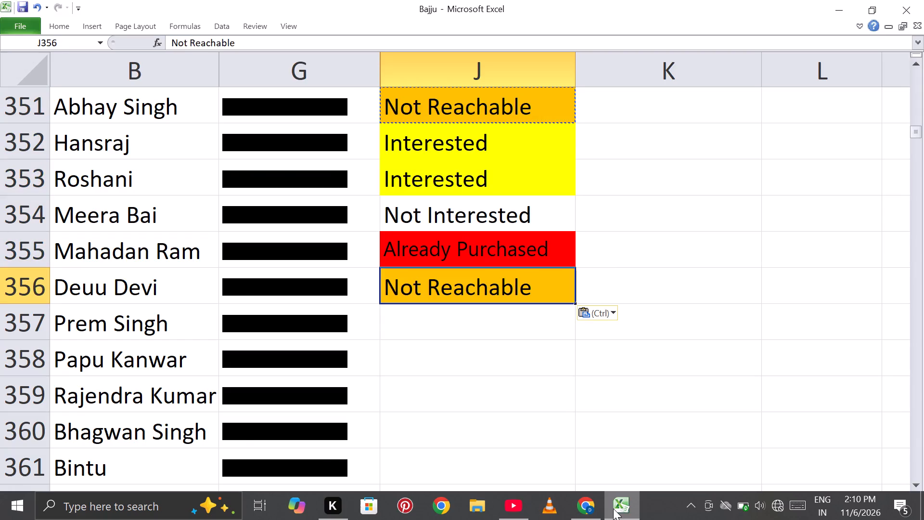
key("Down")
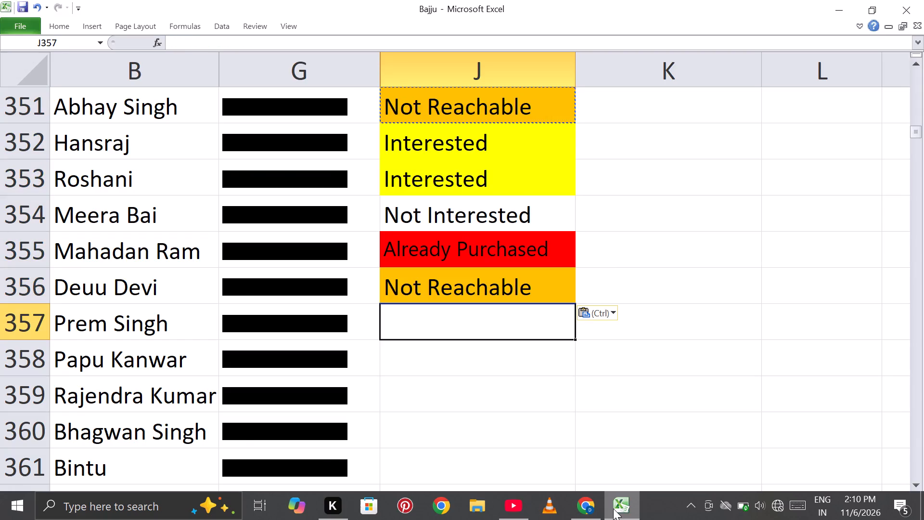
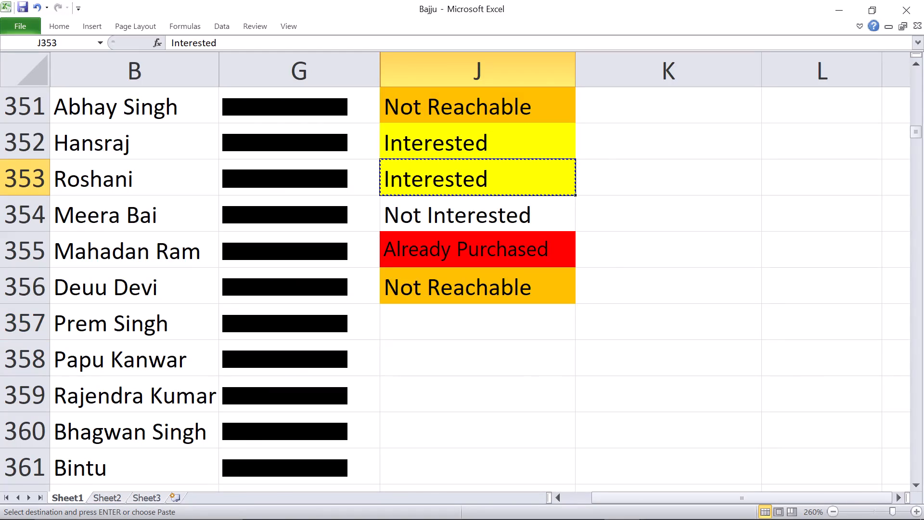
key("Down")
key("Down")
key("Down")
key("Down")
key("ctrl+v")
key("Down")
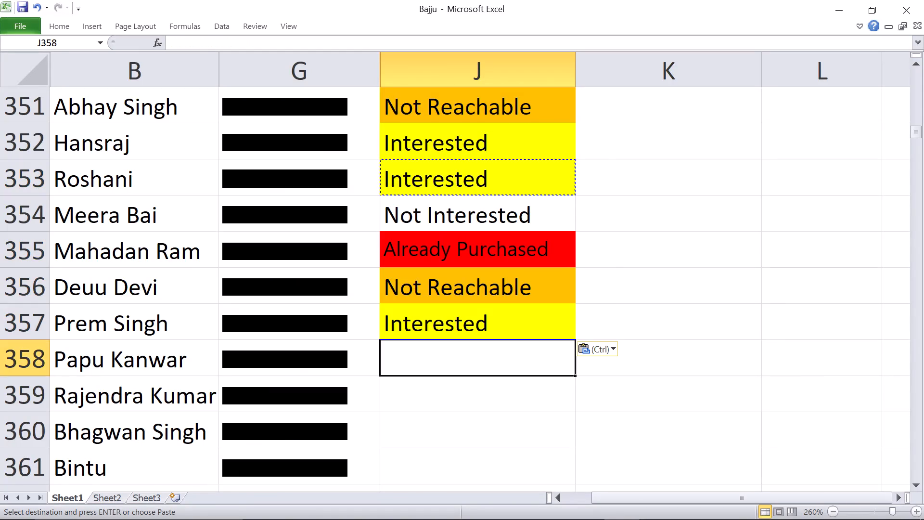
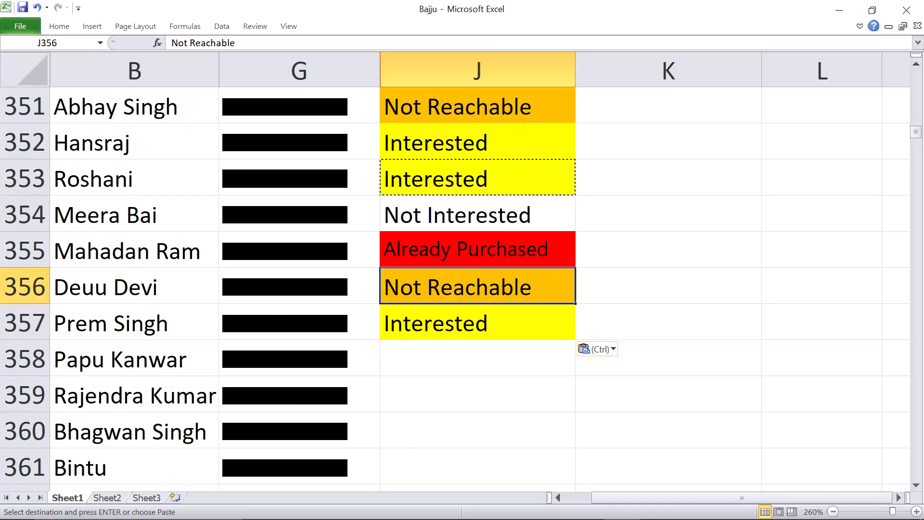
Copy the orange Not Reachable status from J356 into J358 and move on to J359.
key("ctrl+c")
key("Down")
key("Down")
left_click(478, 188)
key("Down")
key("Down")
key("Down")
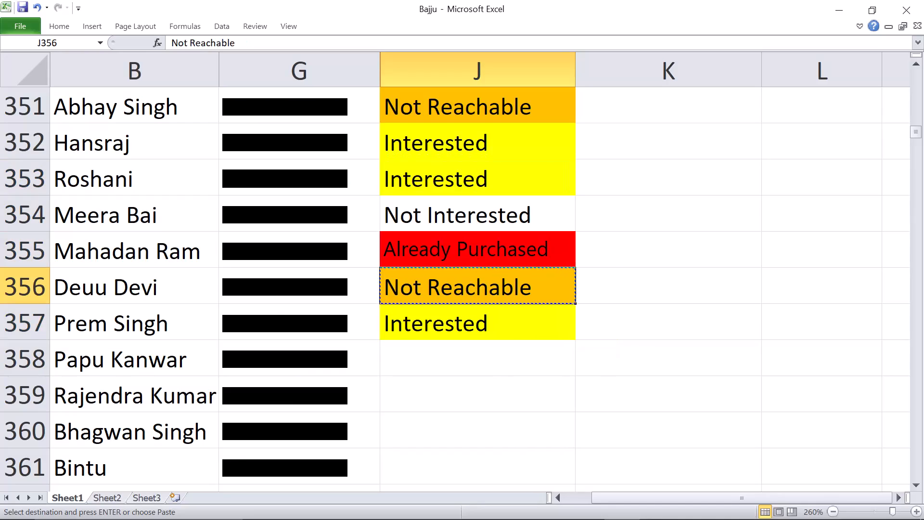
key("Down")
key("Down")
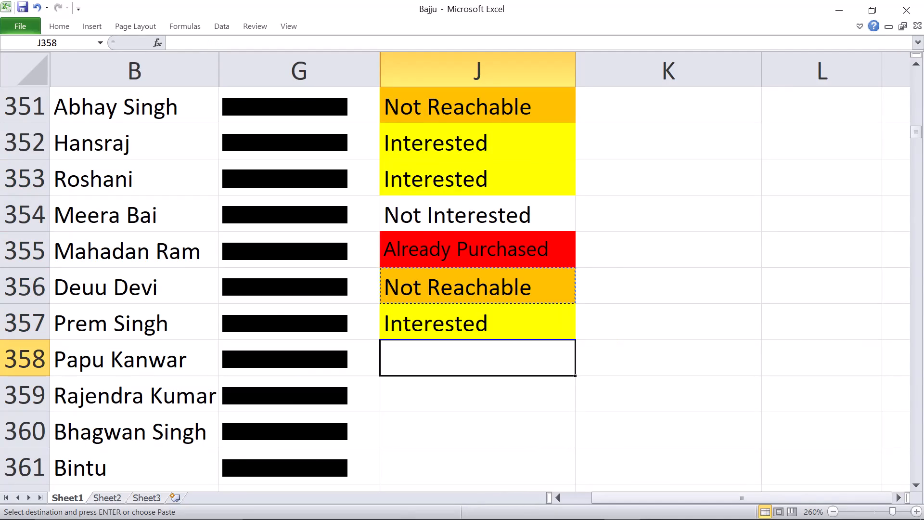
key("ctrl+v")
key("Down")
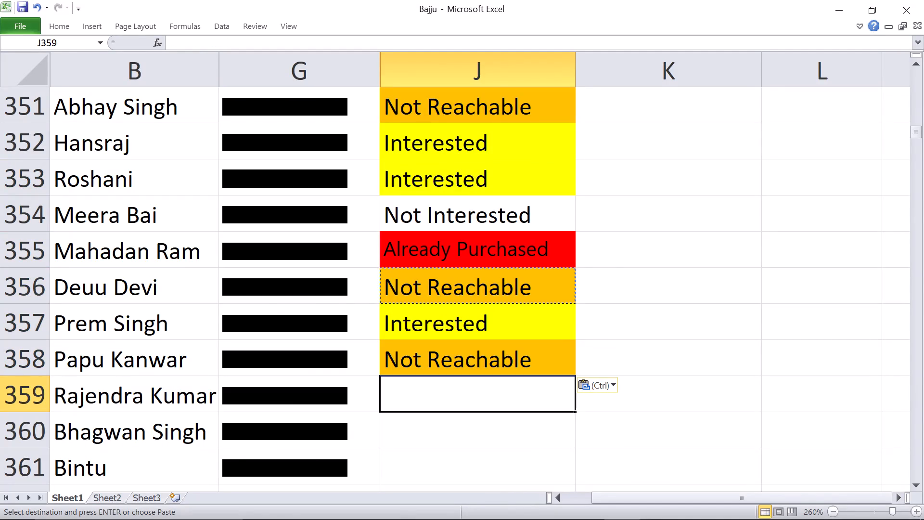
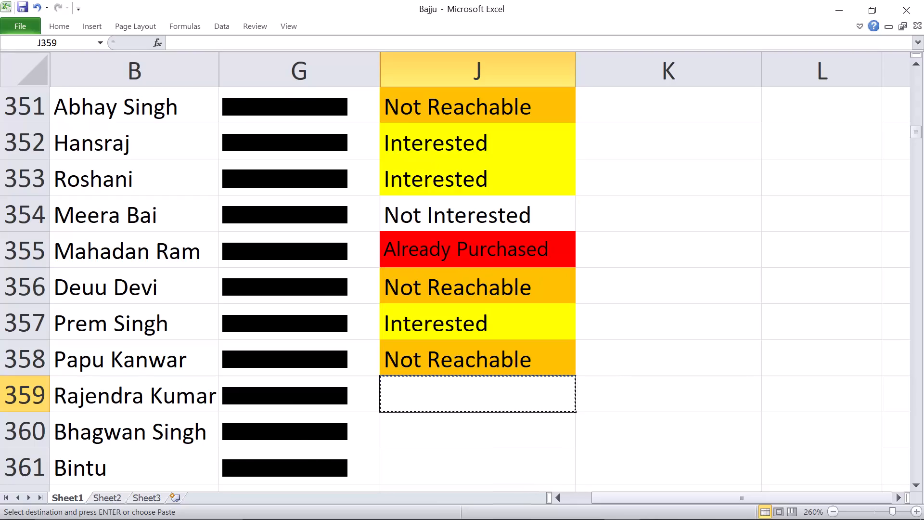
Copy the orange Not Reachable status from J358 into J359 and move on to J360.
key("Up")
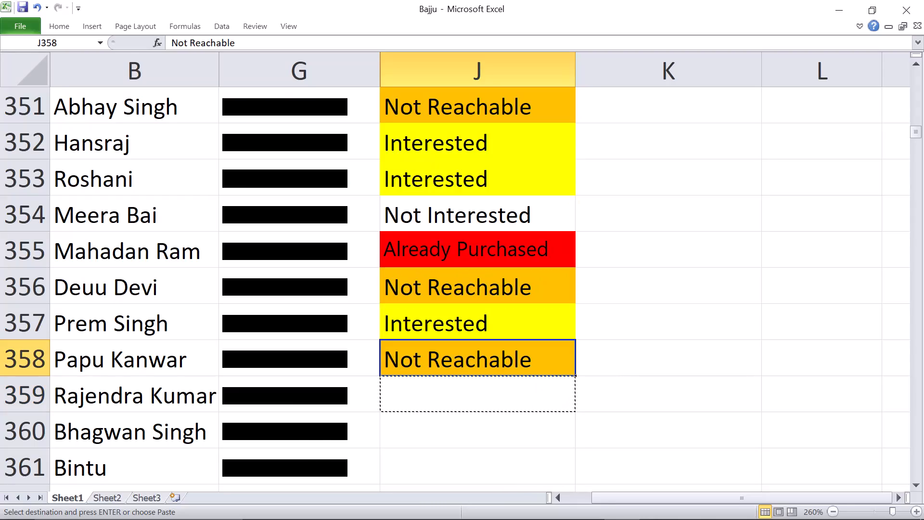
key("ctrl+c")
key("Down")
key("ctrl+v")
key("Down")
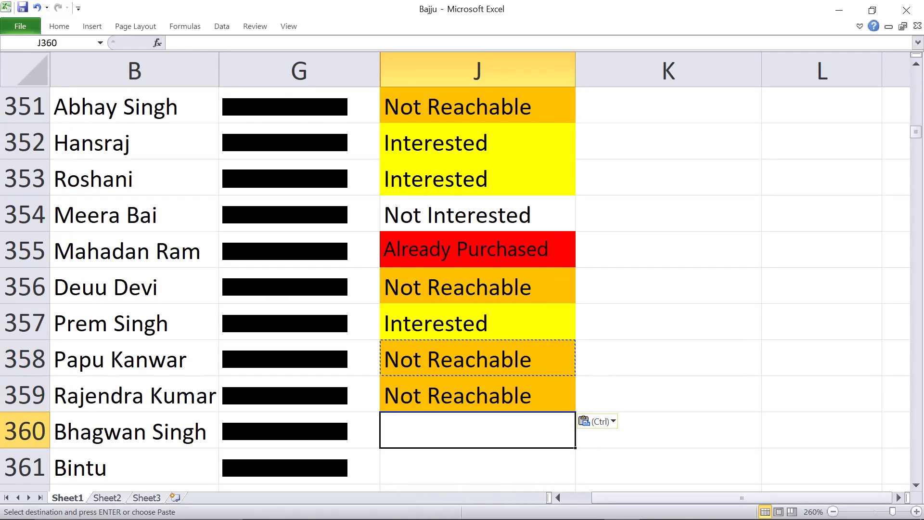
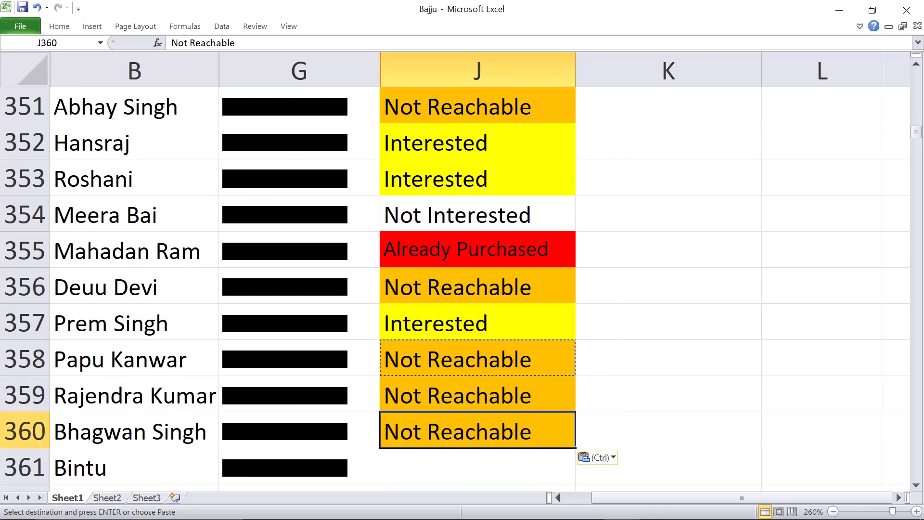
Move on to the empty status cell J361 for the next contact in column J.
key("Down")
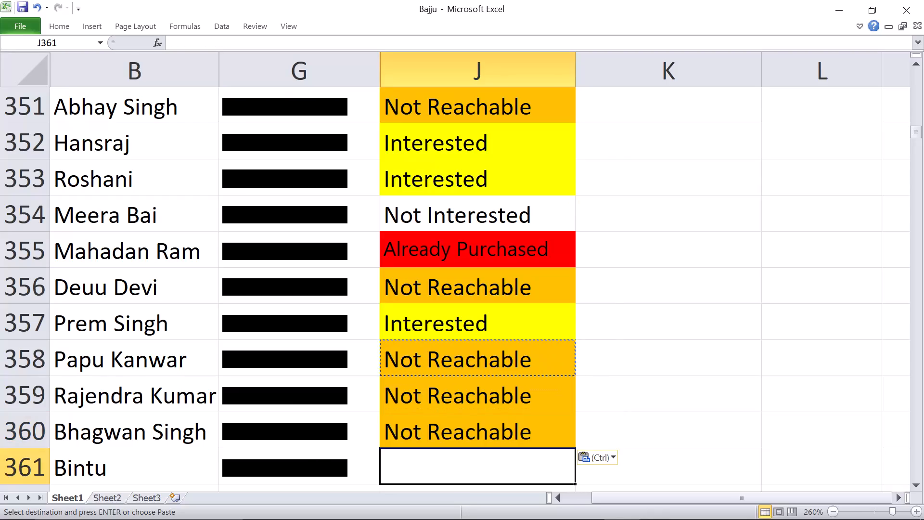
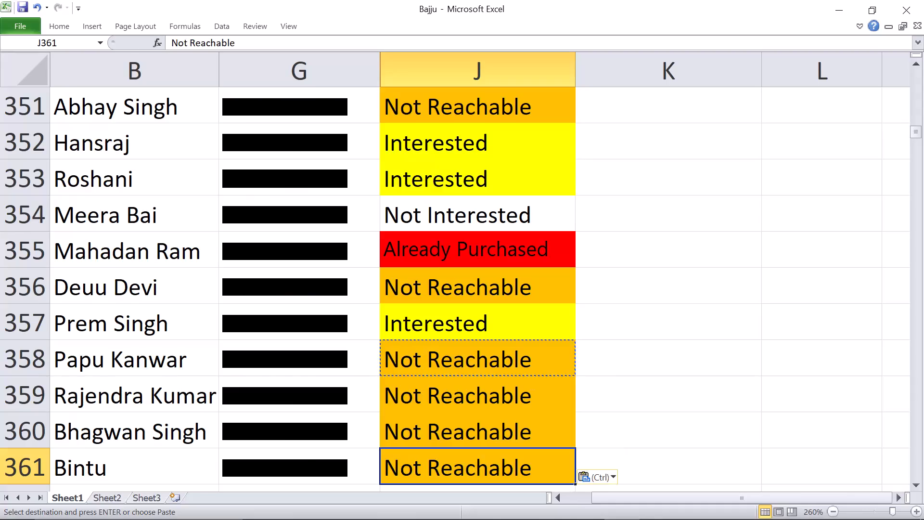
Paste the copied Not Reachable status into cell J362 of the status column.
key("Down")
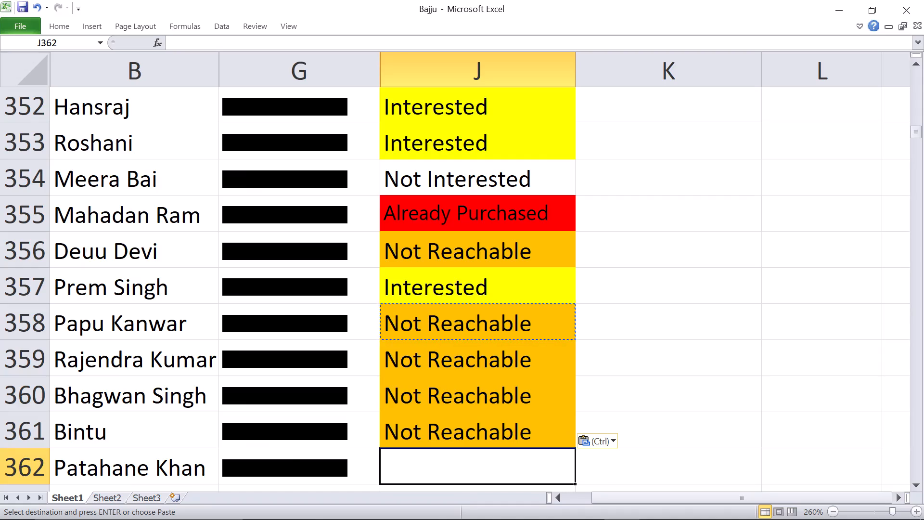
key("ctrl+v")
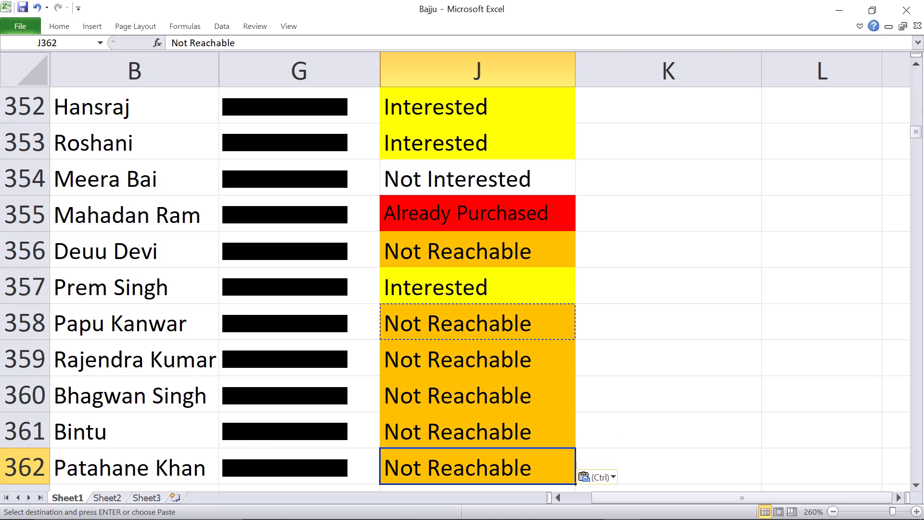
Paste the copied Not Reachable status into cell J363 for the next contact.
key("Down")
key("Down")
key("Down")
key("Up")
key("Up")
key("Up")
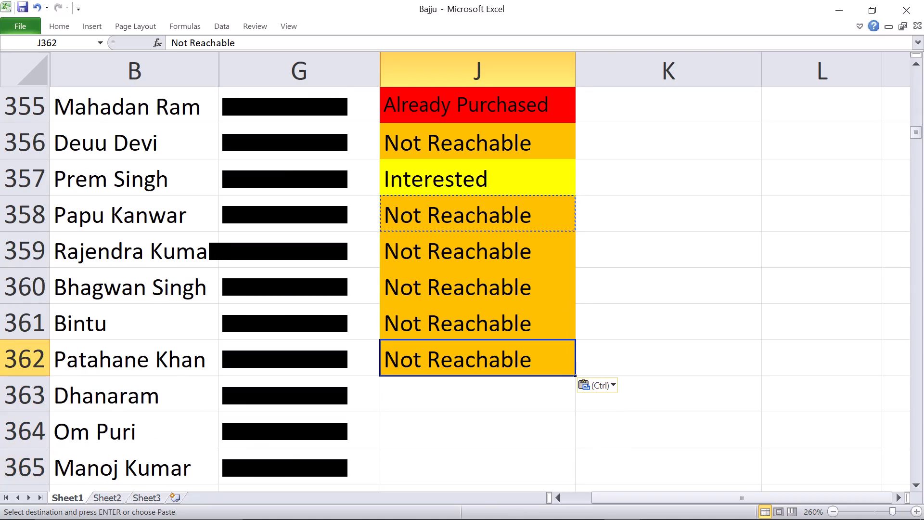
key("Down")
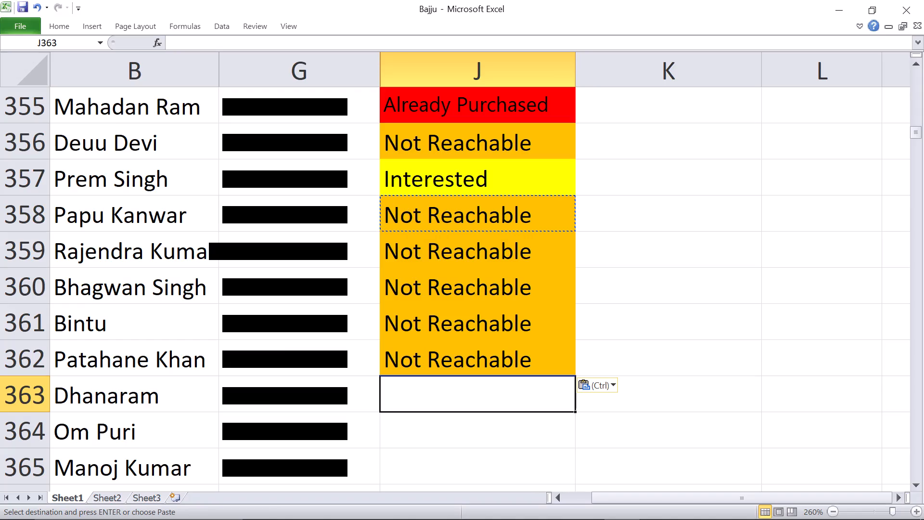
key("ctrl+v")
Move on to the empty status cell J364 for the next contact in column J.
left_click(572, 200, "ctrl")
key("Down")
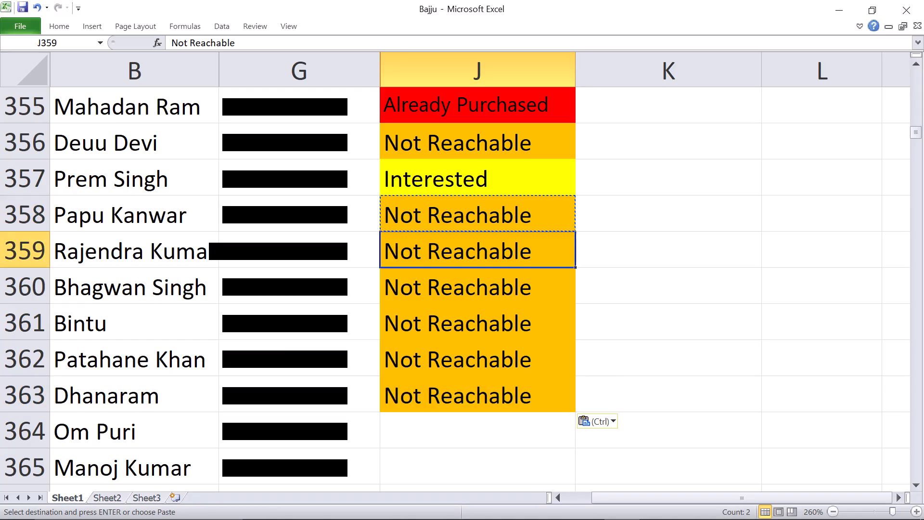
key("Down")
key("Down")
key("Down")
key("Down")
key("Down")
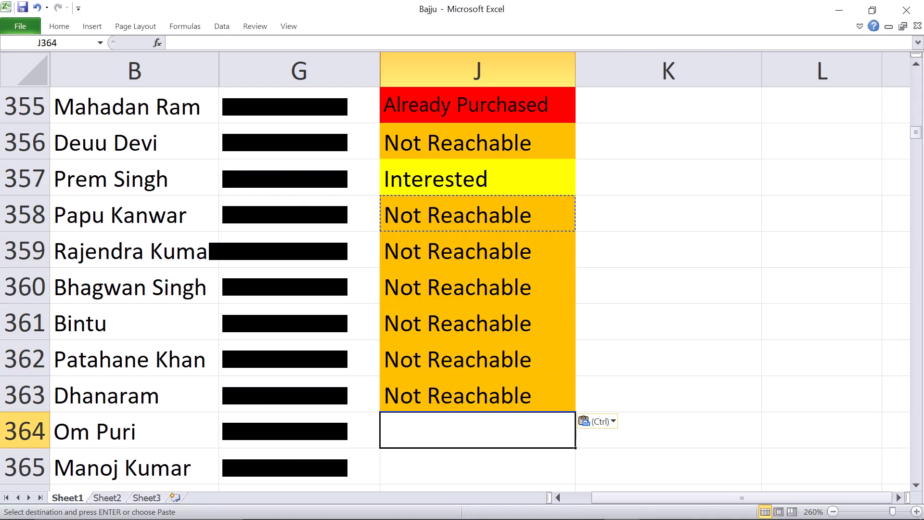
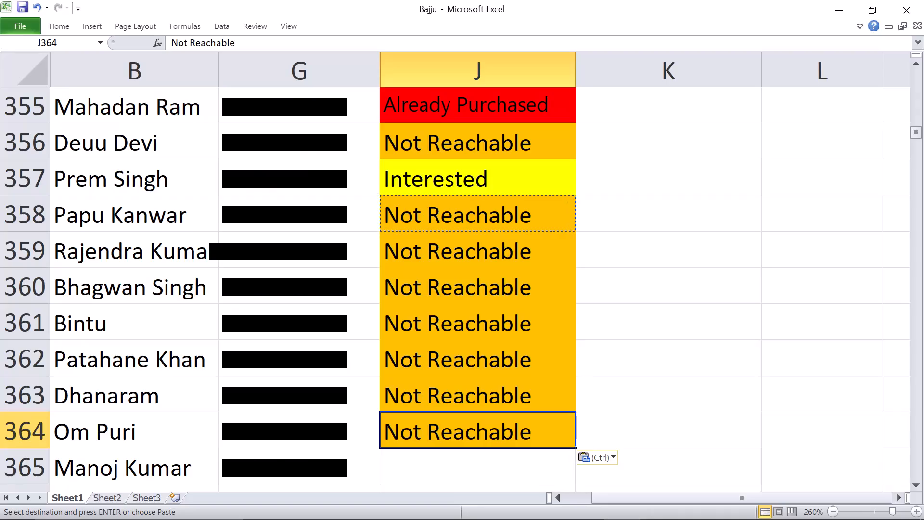
Paste the copied Not Reachable status into cell J365 and move on to the empty status cell J366.
key("Down")
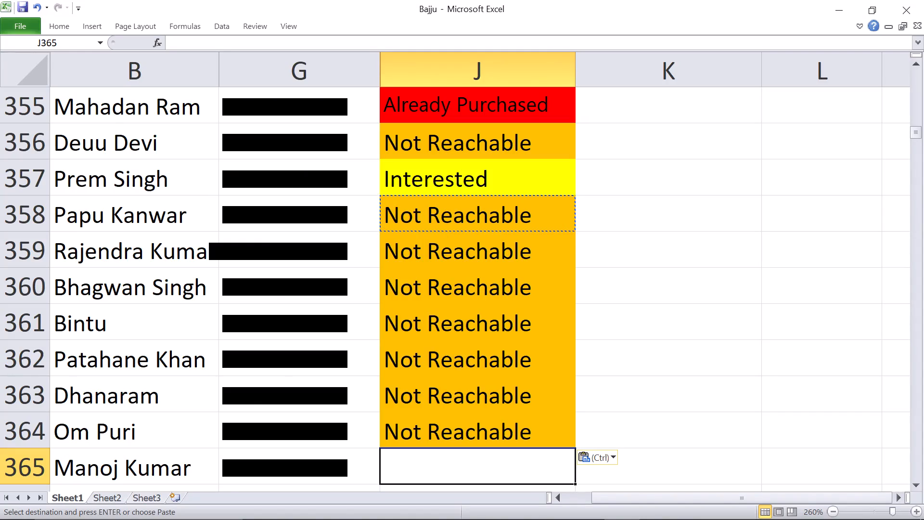
key("ctrl+v")
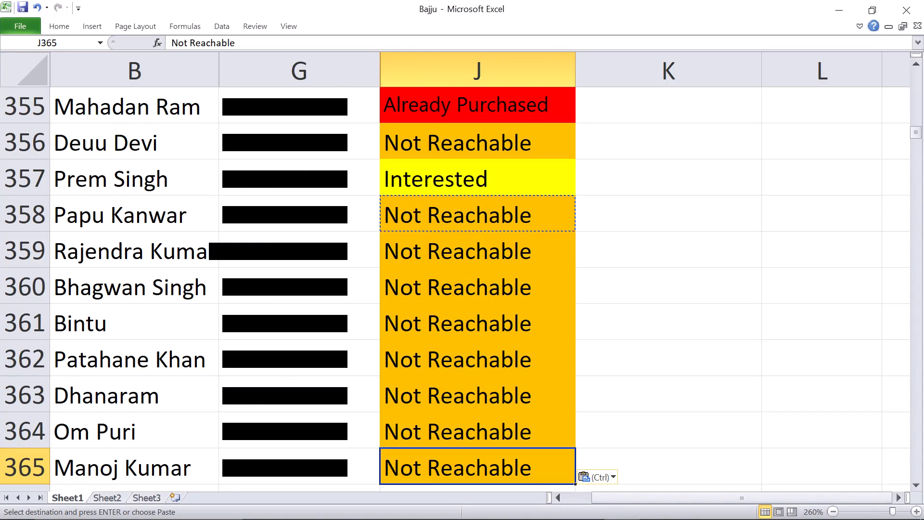
key("Down")
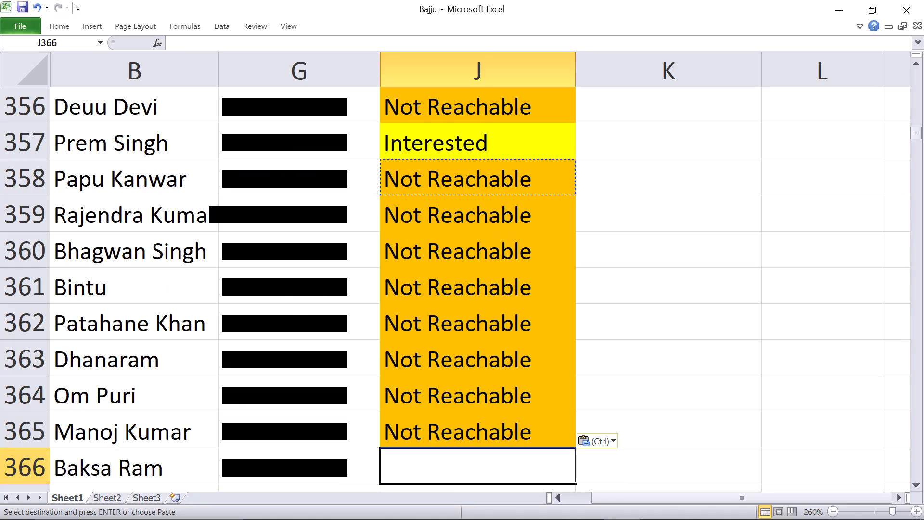
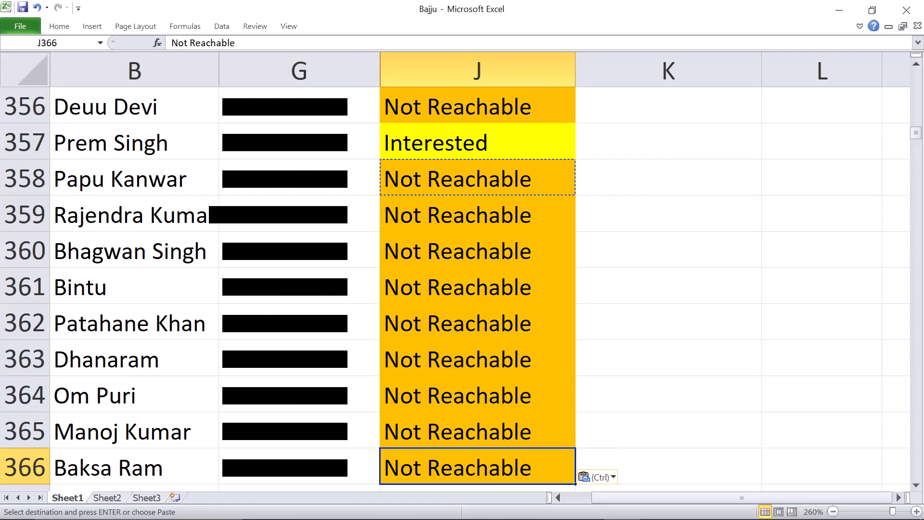
Move on to the empty status cell J367 for the next contact in the call list.
key("Down")
key("Down")
key("Down")
key("Up")
key("Up")
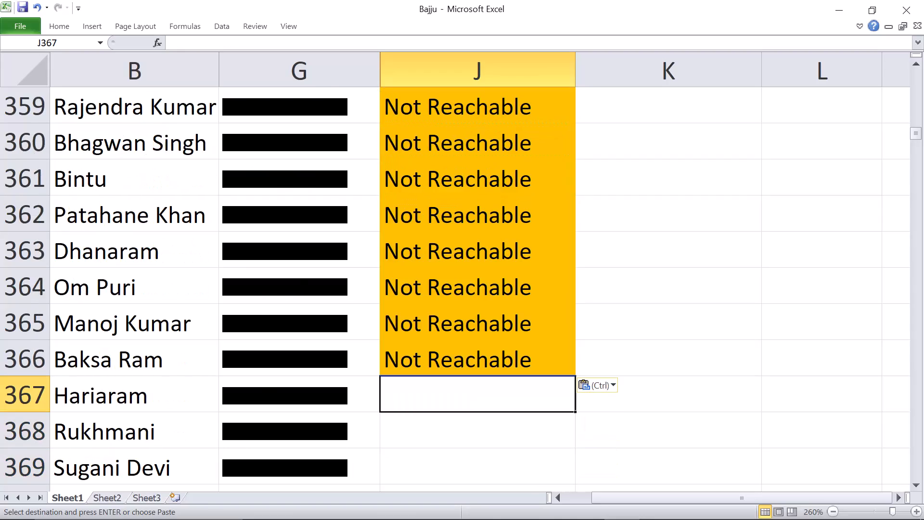
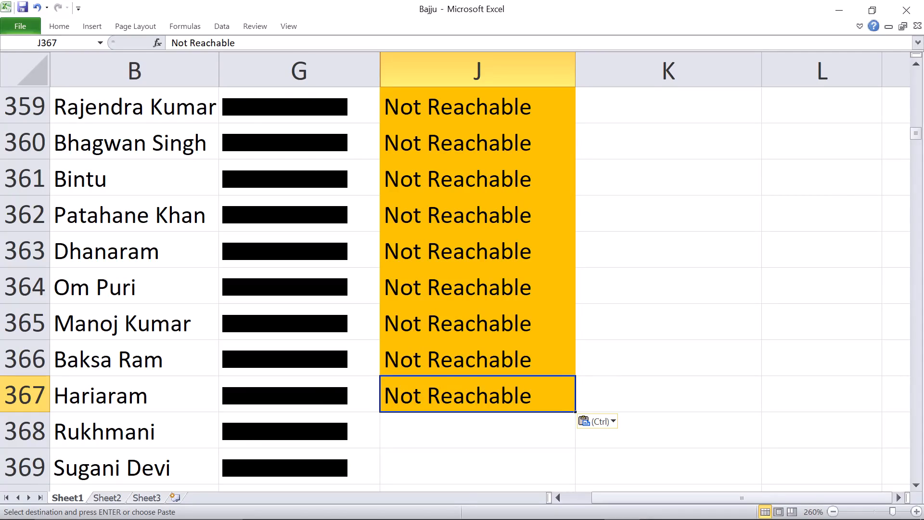
Move on to the empty status cell J368 for the next contact in the call list.
key("Down")
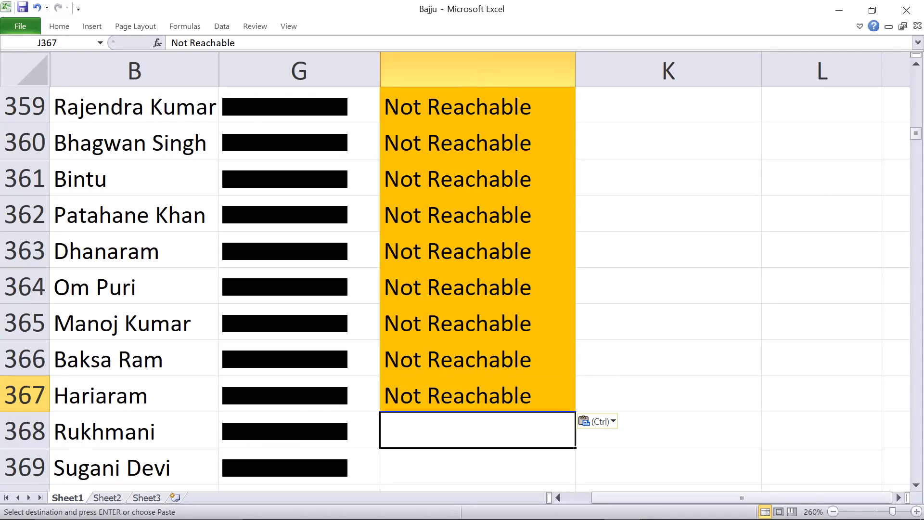
key("Down")
key("Up")
key("Up")
key("Down")
key("Up")
key("Down")
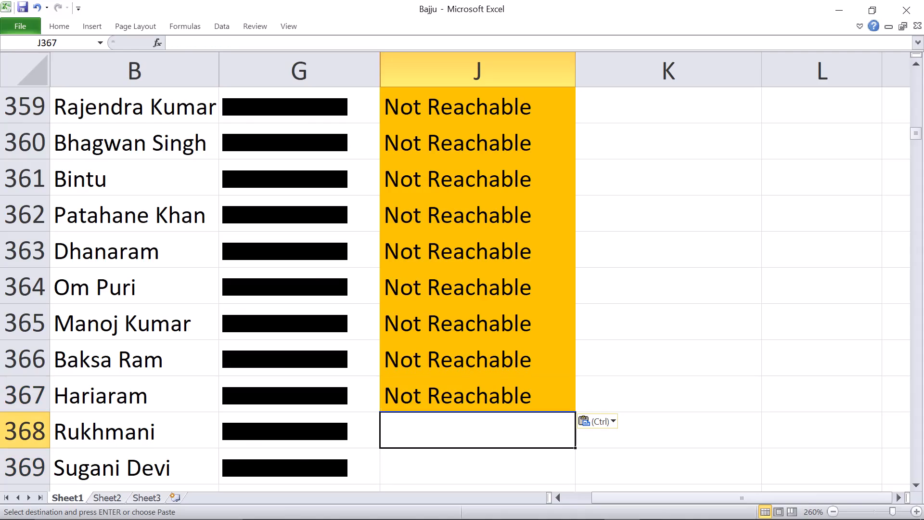
key("Up")
key("Down")
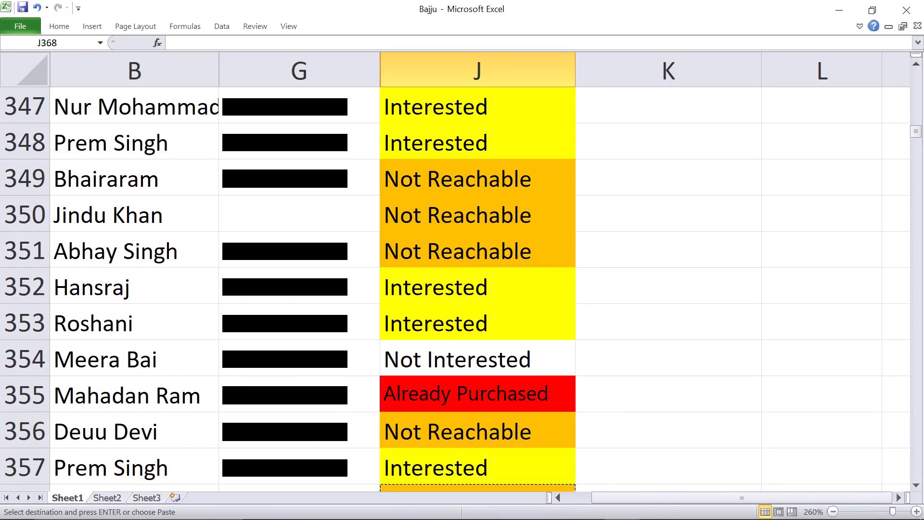
left_click(475, 366)
key("ctrl+c")
key("Down")
key("Down")
key("Down")
key("Down")
key("Down")
key("Down")
key("Down")
key("Down")
key("Down")
key("Down")
key("Down")
key("Down")
key("Down")
key("Down")
key("Down")
key("Down")
key("Down")
key("Down")
key("Down")
key("Down")
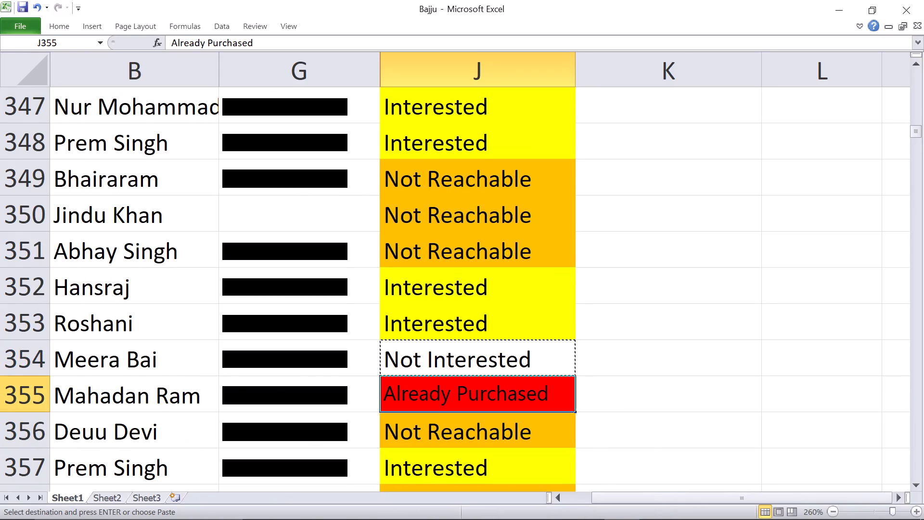
key("Up")
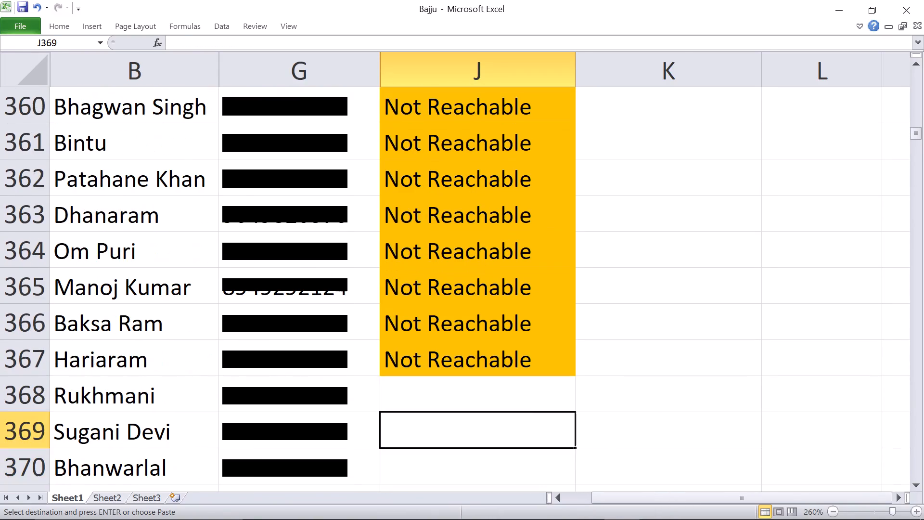
key("Up")
key("ctrl+v")
key("Down")
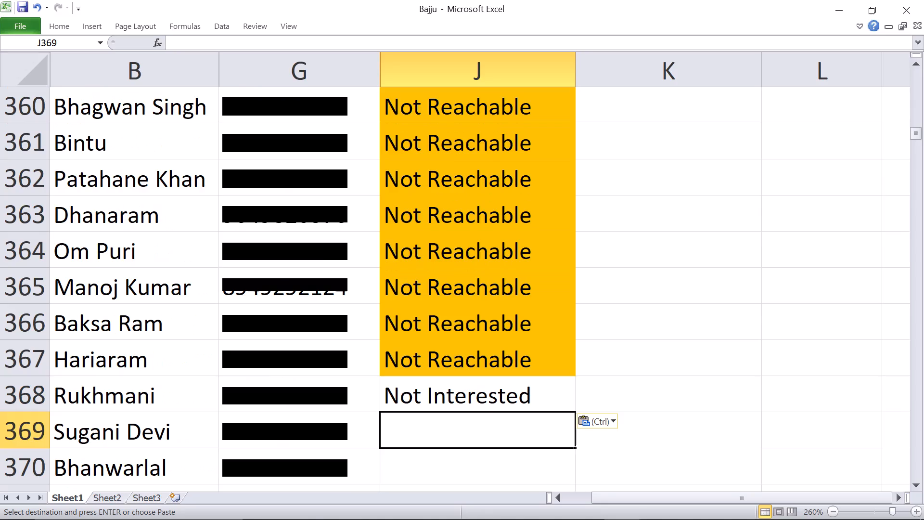
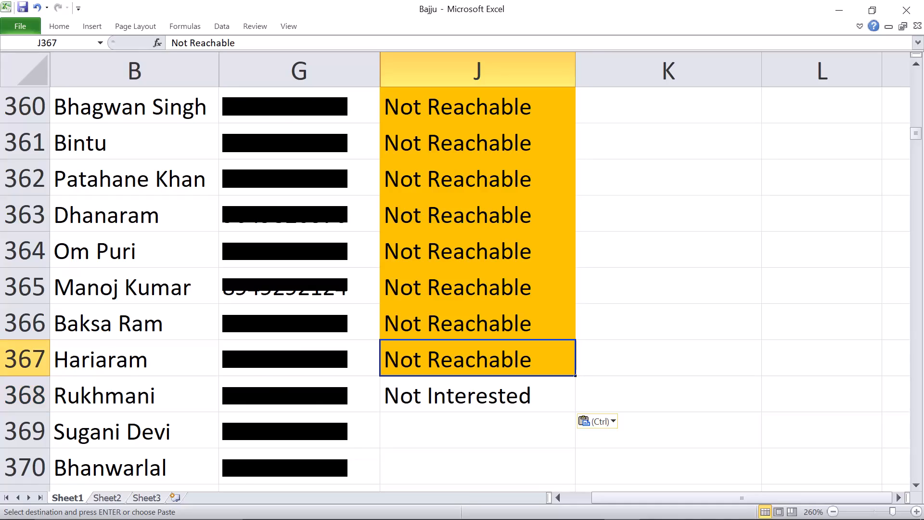
Copy the orange Not Reachable status from J367 into the empty status cell J369.
key("ctrl+c")
key("Down")
key("Down")
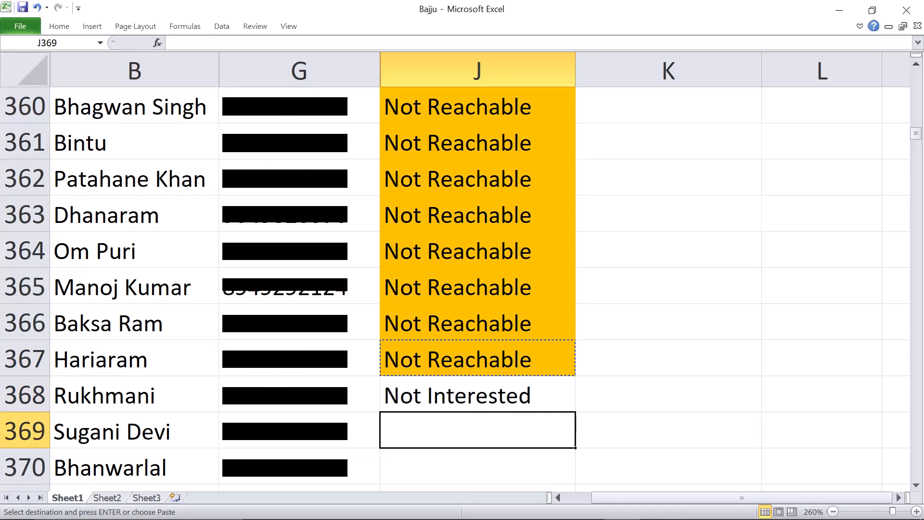
key("ctrl+v")
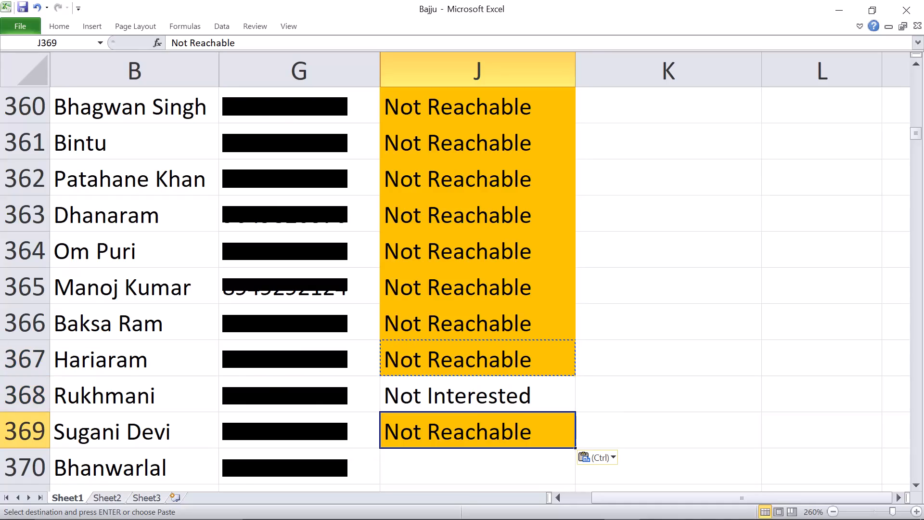
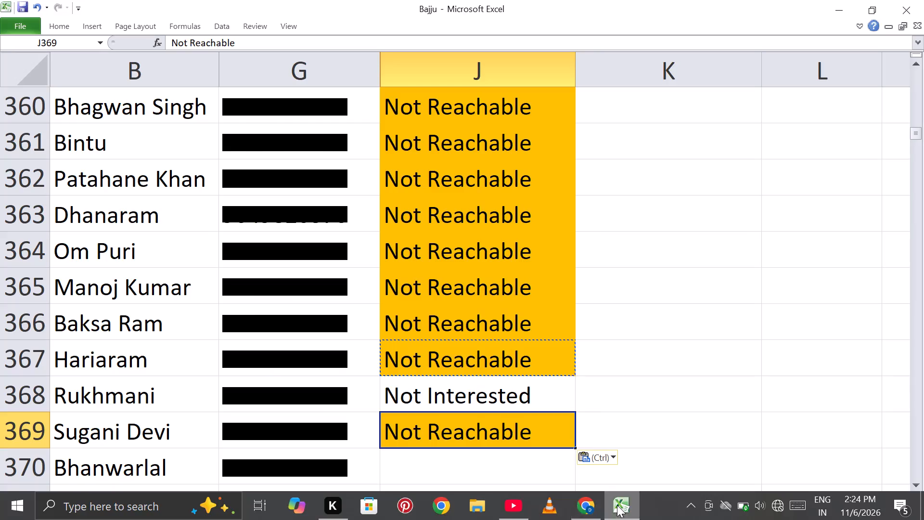
scroll(498, 293, "up", 2)
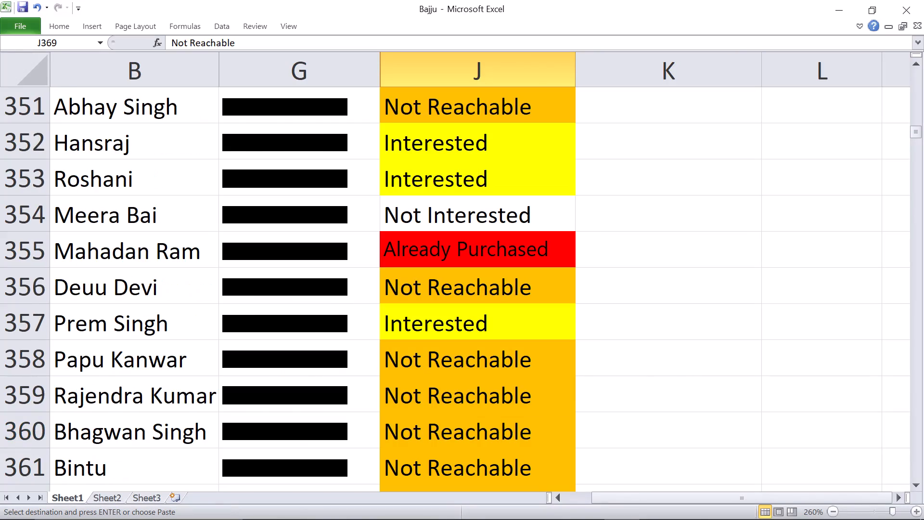
left_click(508, 338)
key("ctrl+c")
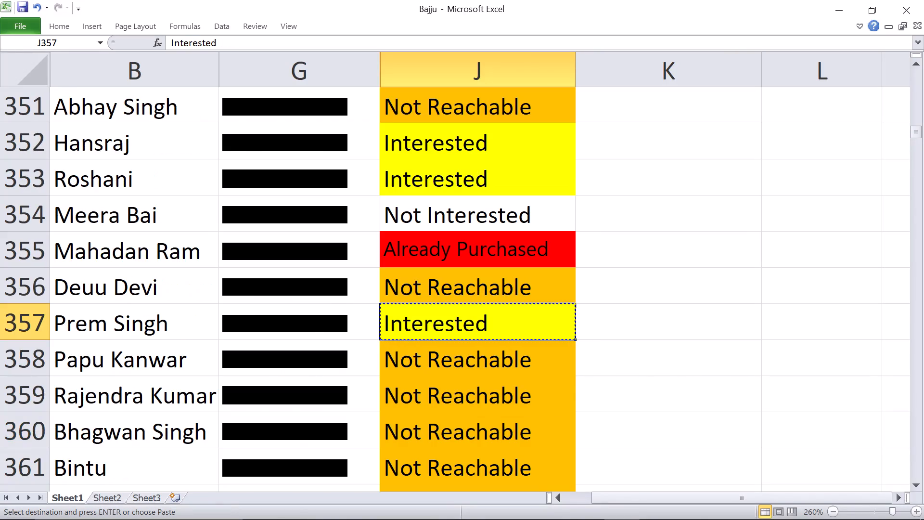
key("Down")
key("Down")
key("Down")
key("Down")
key("Down")
key("Down")
key("Down")
key("Down")
key("Down")
key("Down")
key("Down")
key("Down")
key("Down")
key("Down")
key("Down")
key("Down")
key("Down")
key("Down")
key("Down")
key("Down")
key("Up")
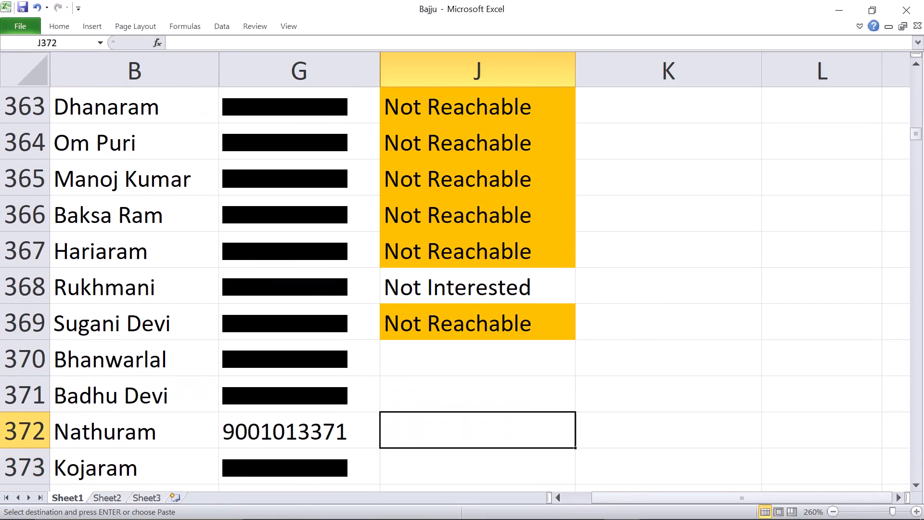
key("Up")
key("Up")
key("ctrl+v")
key("Down")
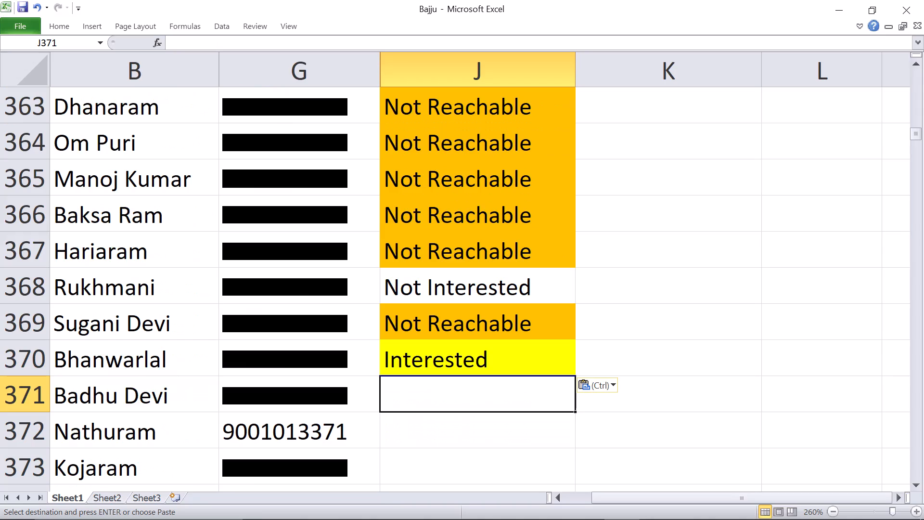
Look back through the recorded call statuses in column J from row 370 up to about row 359.
key("Up")
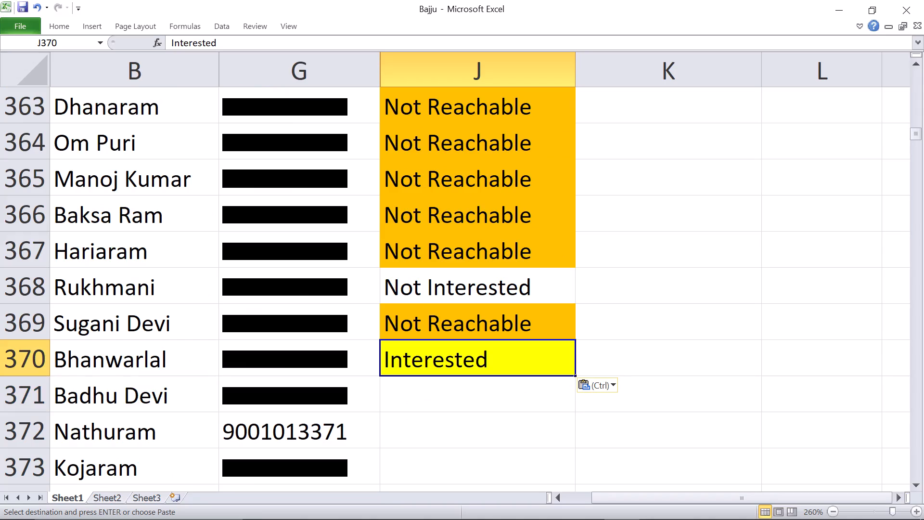
key("Up")
key("Up")
key("Up")
key("Up")
key("Up")
key("Up")
key("Up")
key("Up")
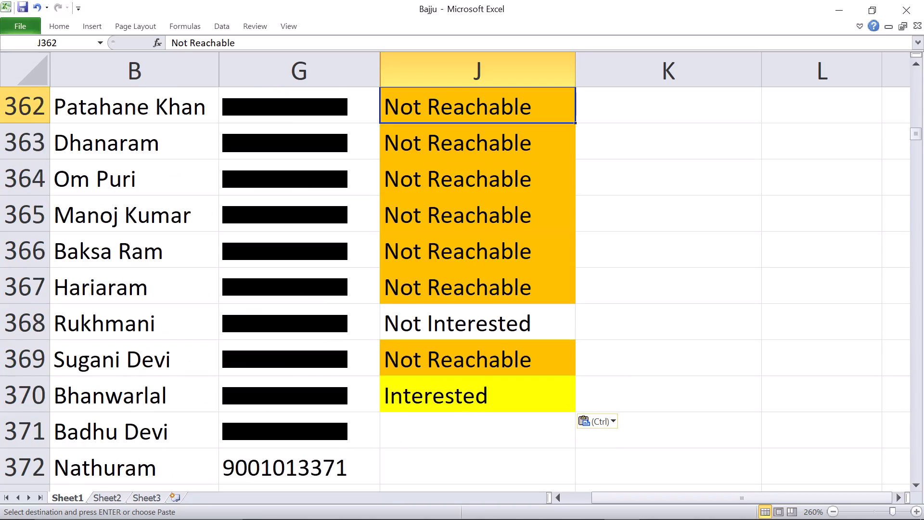
key("Up")
key("Up")
key("Up")
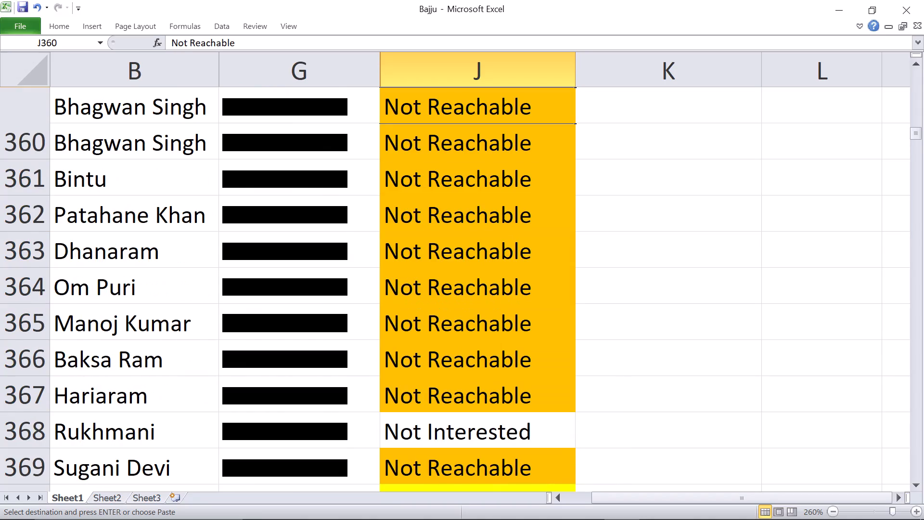
key("Down")
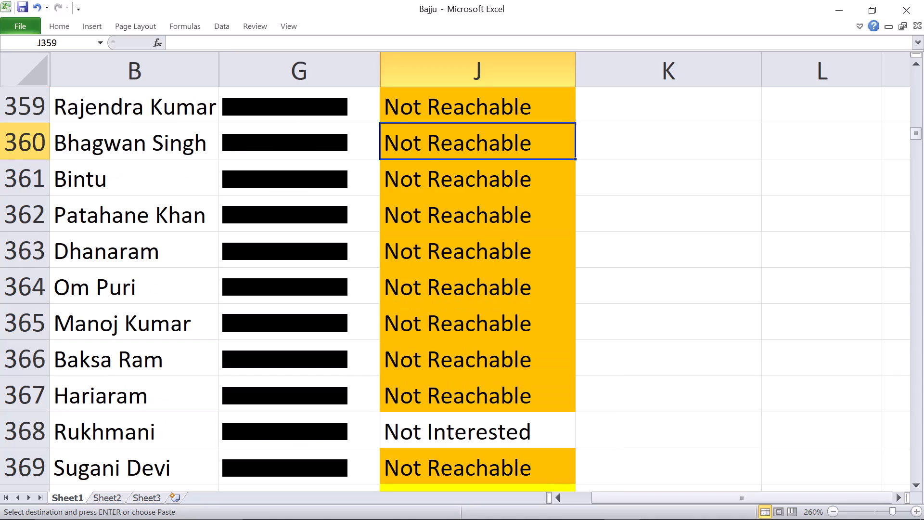
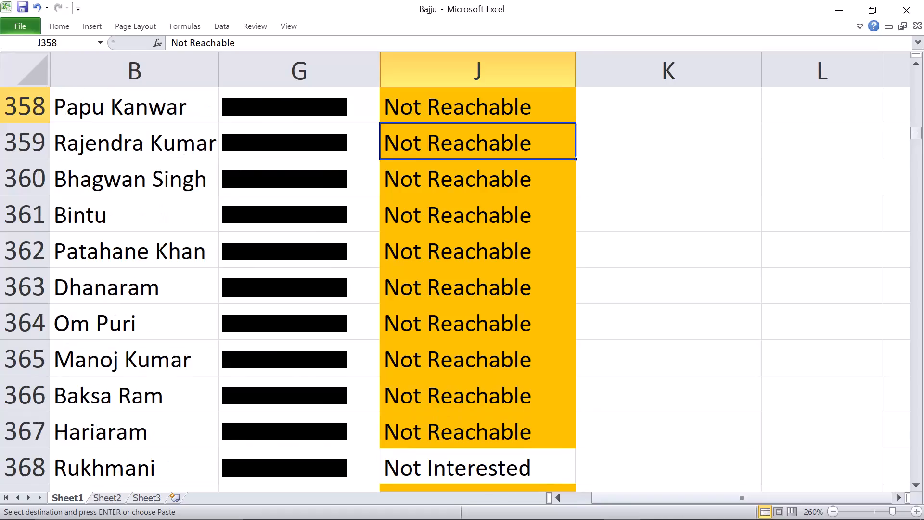
Change the call status in J360 to the yellow Interested status copied from J357.
key("Down")
key("Down")
key("Down")
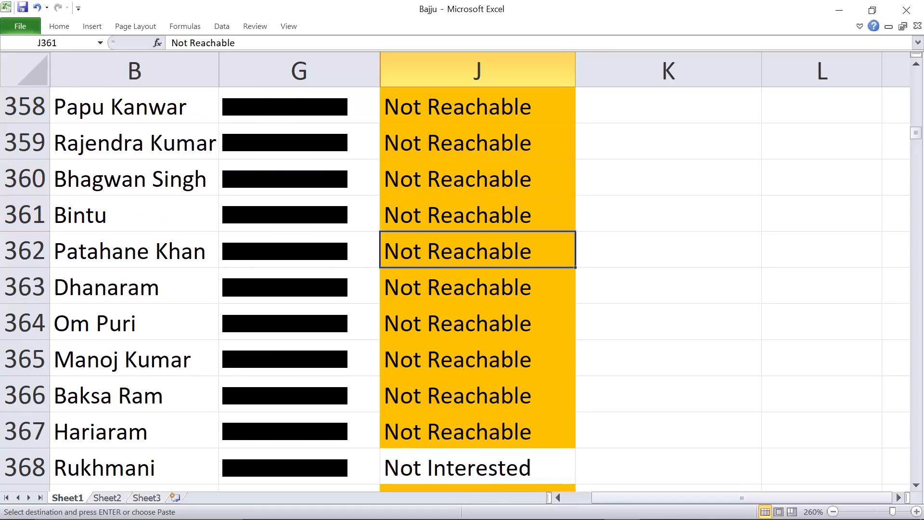
key("Down")
key("Up")
key("Up")
key("Up")
key("Up")
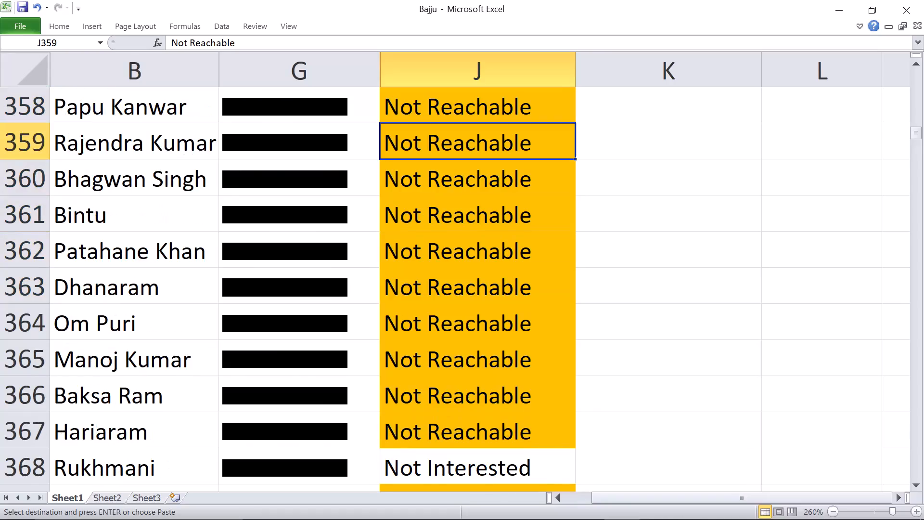
key("Up")
key("Up")
key("Up")
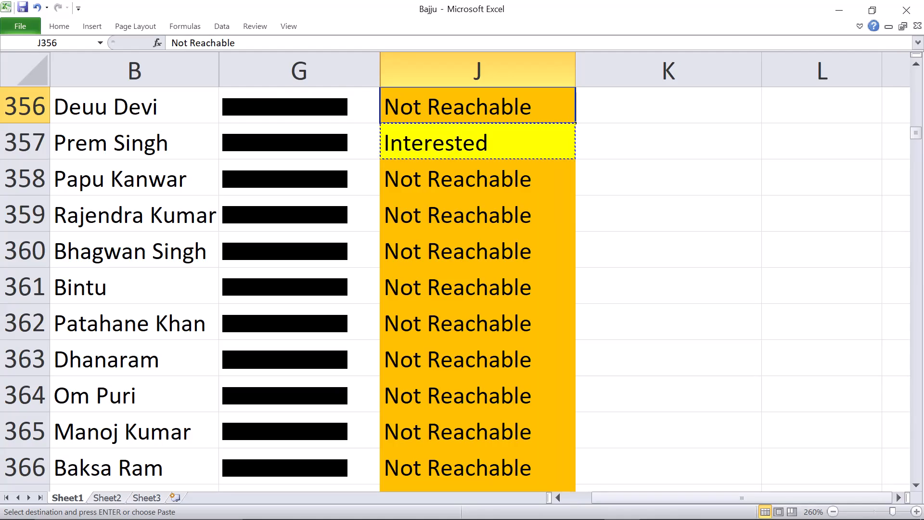
key("Down")
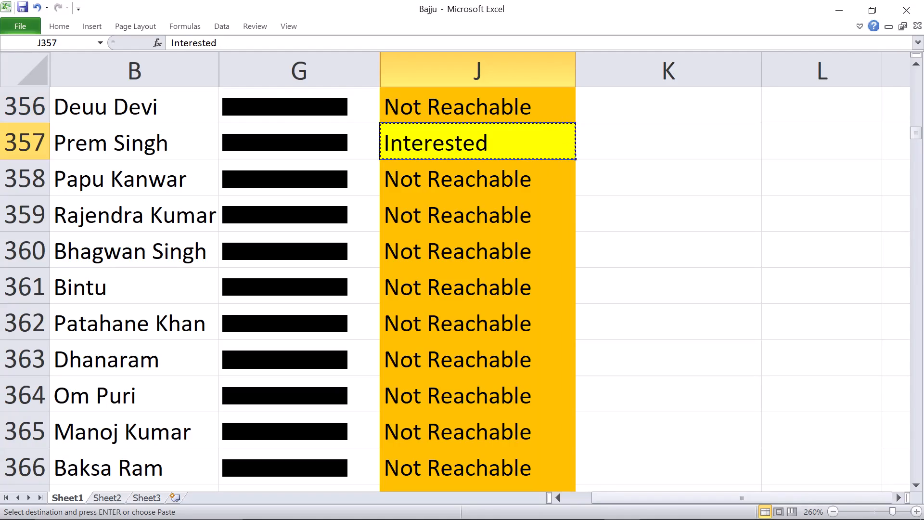
key("Down")
key("Down")
key("Down")
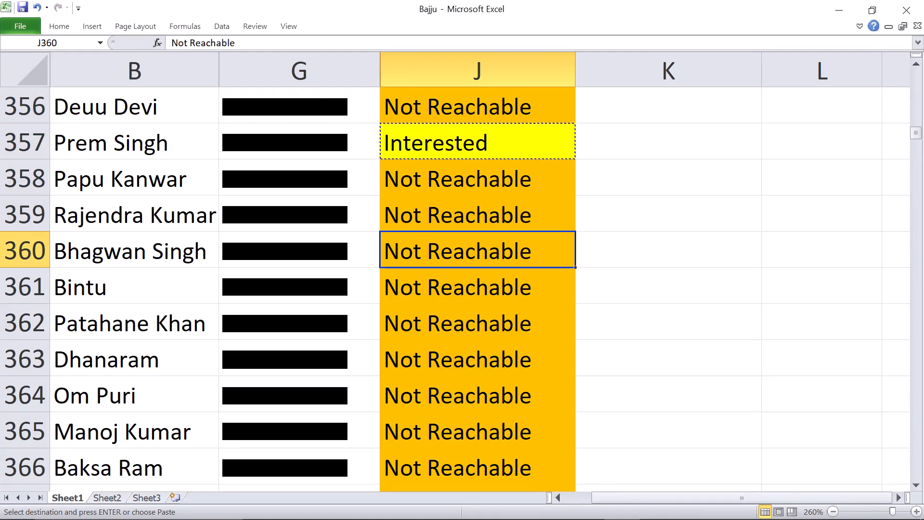
key("ctrl+v")
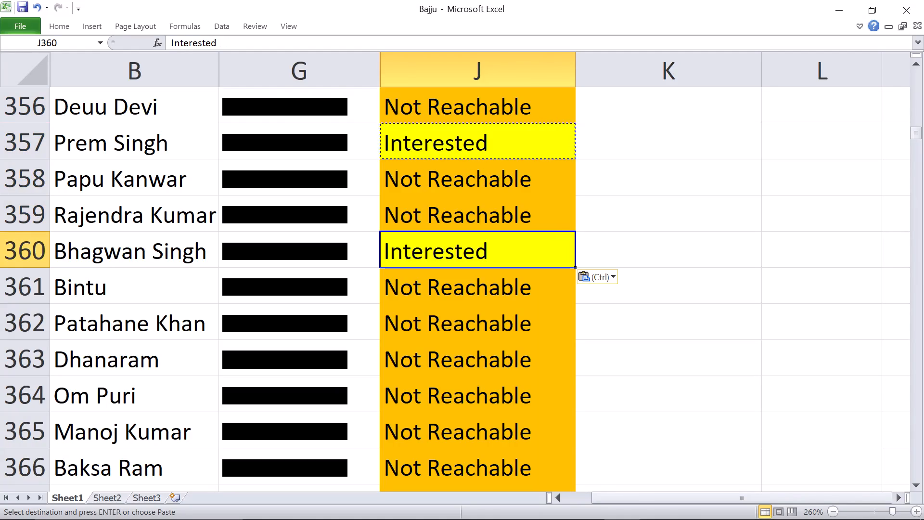
Return to J371, the first contact row with an empty call status in column J.
key("Down")
key("Down")
key("Down")
key("Down")
key("Down")
key("Down")
key("Down")
key("Down")
key("Down")
key("Down")
key("Down")
key("Down")
key("Down")
key("Down")
key("Down")
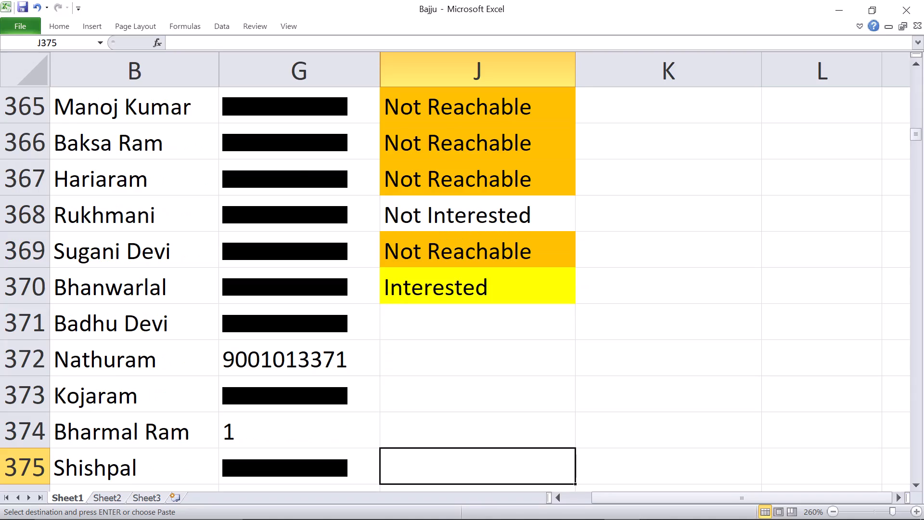
key("Up")
key("Up")
key("Up")
key("Up")
key("Up")
key("Up")
key("Down")
key("Down")
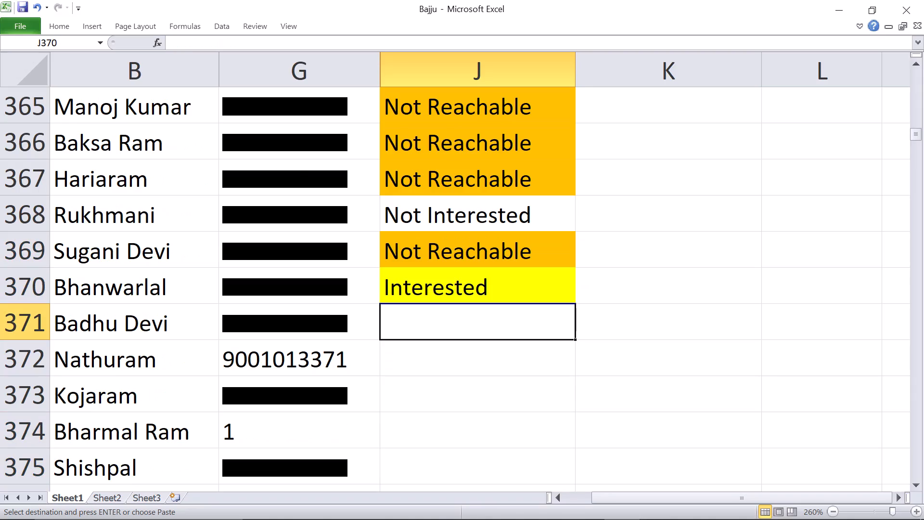
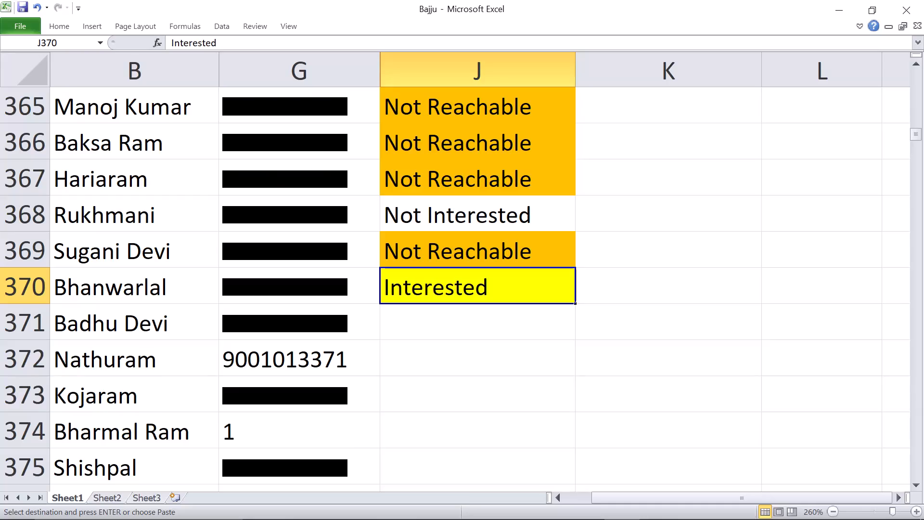
Fill the call status in J371 with the yellow Interested status copied from J370.
key("ctrl+c")
key("Down")
key("ctrl+v")
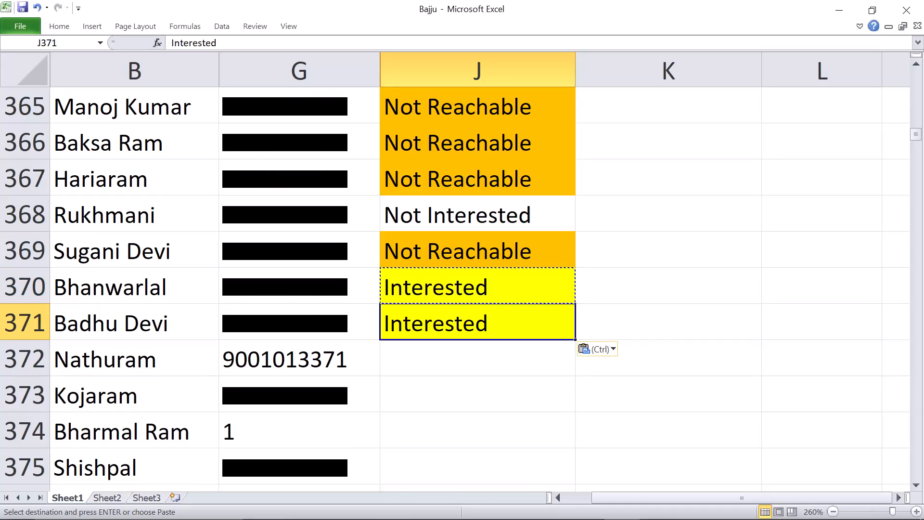
key("Down")
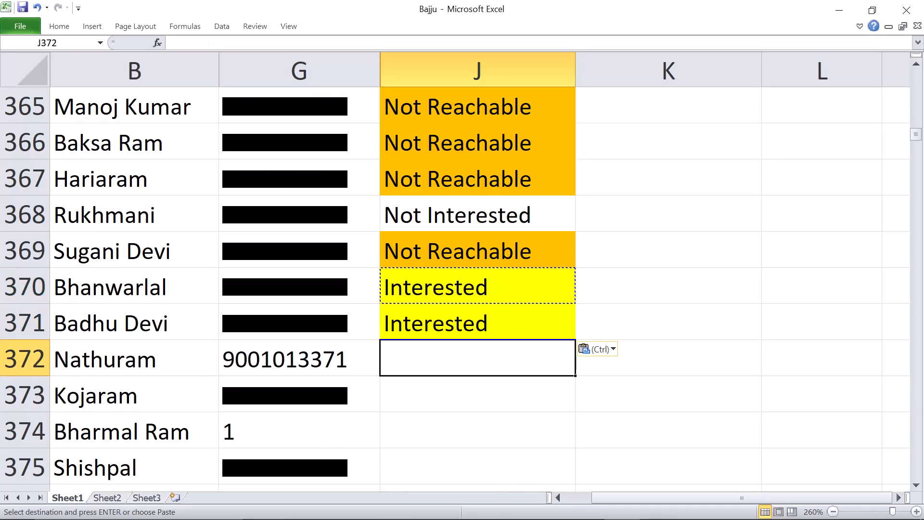
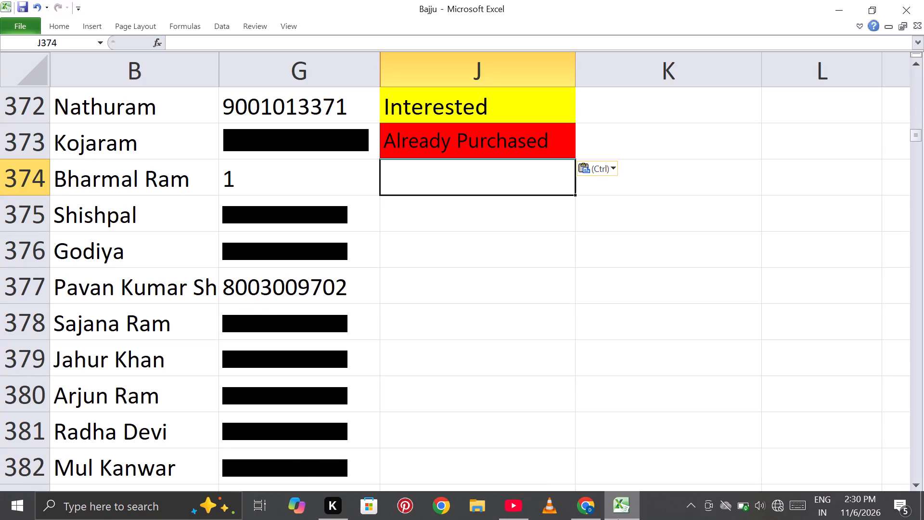
key("Up")
key("Up")
key("Up")
key("Up")
key("Up")
key("Up")
key("Up")
key("Up")
key("Up")
key("Up")
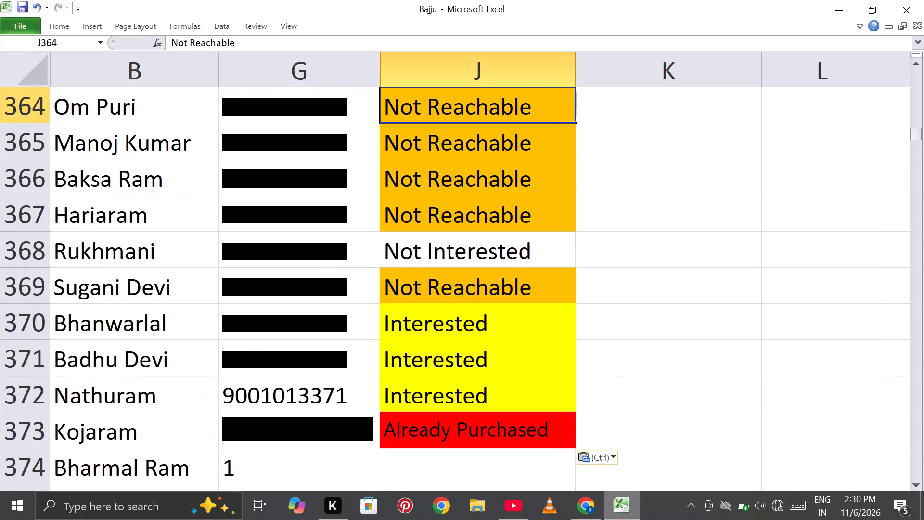
key("ctrl+c")
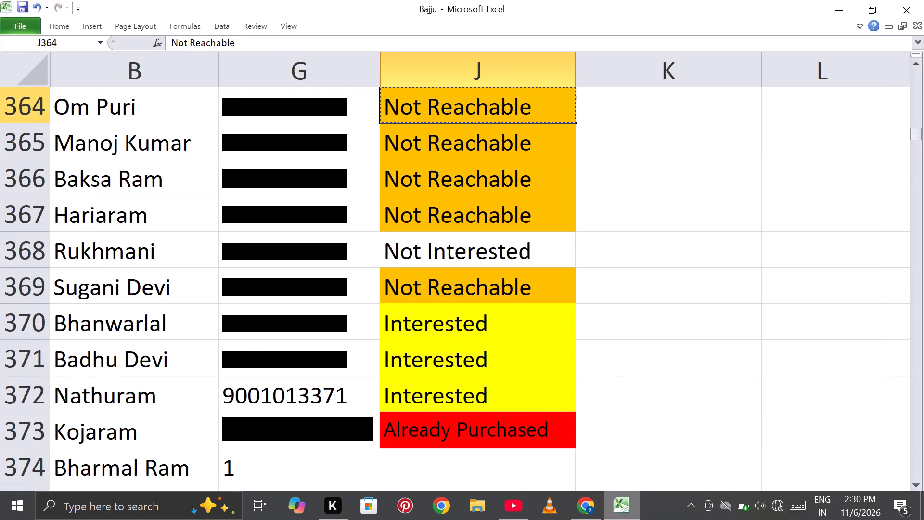
key("ctrl+Down")
key("ctrl+Up")
key("ctrl+Down")
key("ctrl+Down")
key("ctrl+Up")
key("Down")
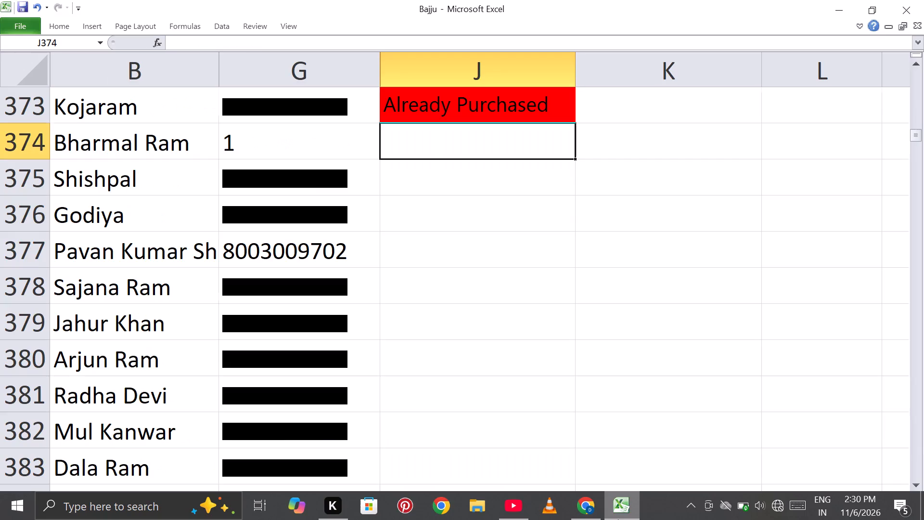
key("ctrl+v")
key("Down")
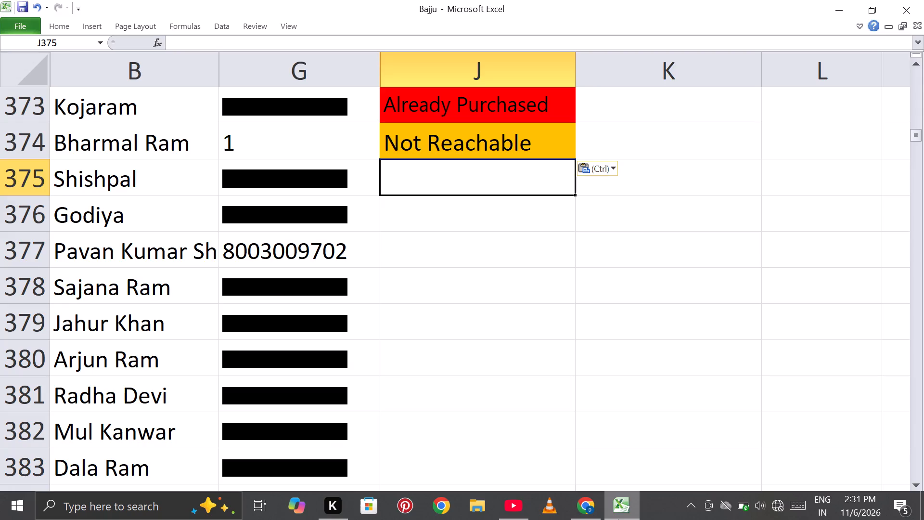
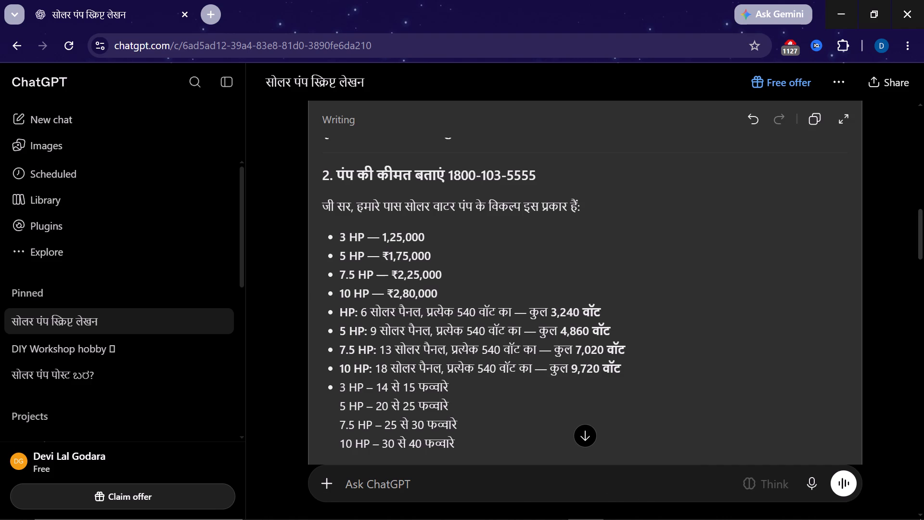
Read the script's panel and sprinkler details and section 3 on what the solar pump system includes, returning to the pump prices.
scroll(527, 267, "down", 1)
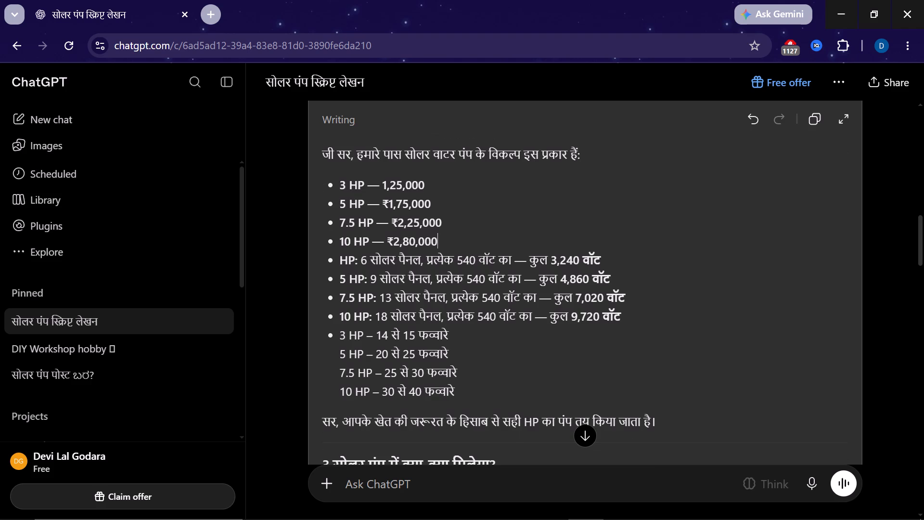
scroll(527, 267, "down", 2)
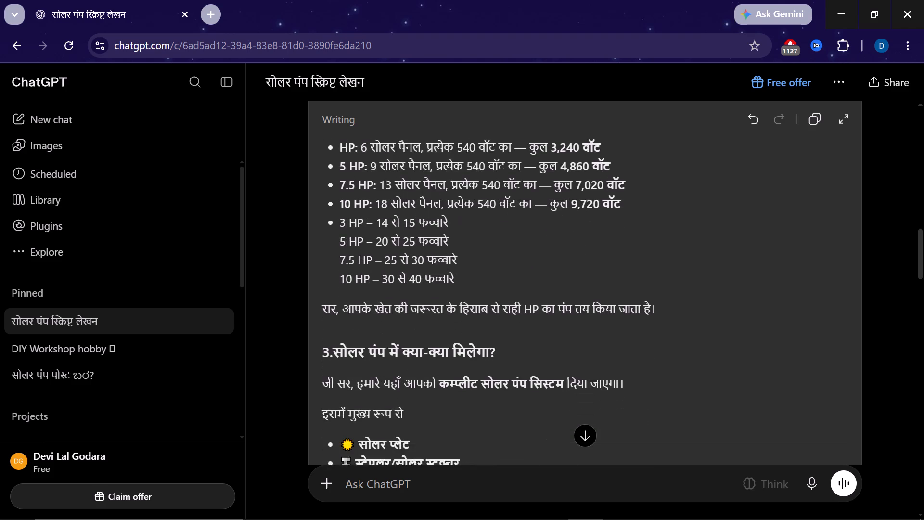
scroll(527, 267, "down", 4)
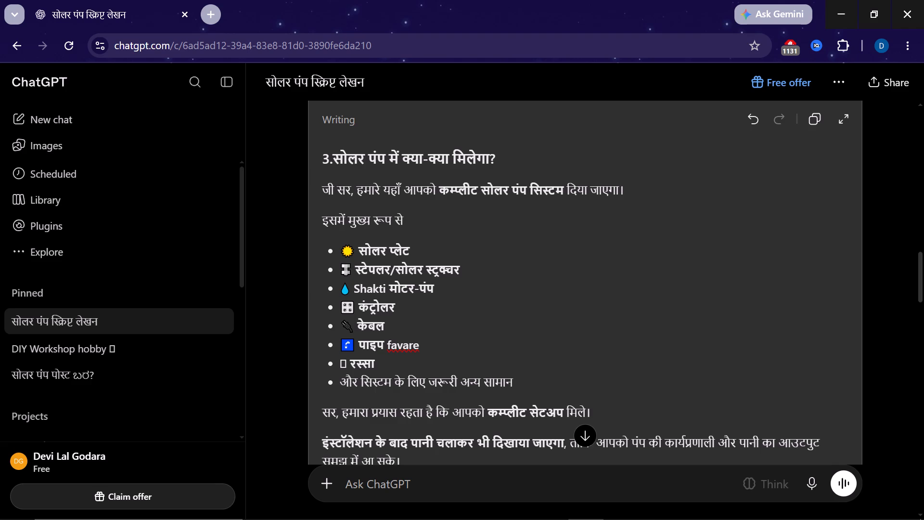
scroll(522, 266, "up", 3)
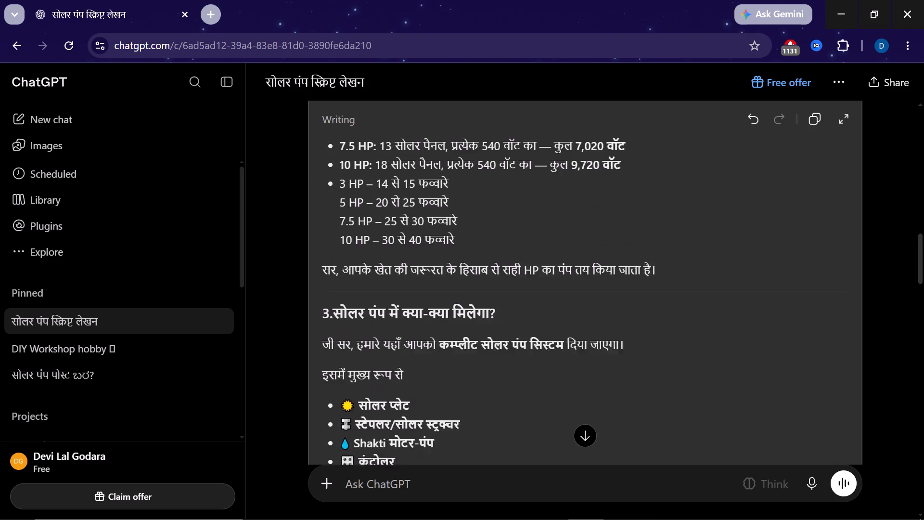
scroll(522, 266, "up", 3)
scroll(522, 266, "down", 6)
scroll(522, 266, "up", 2)
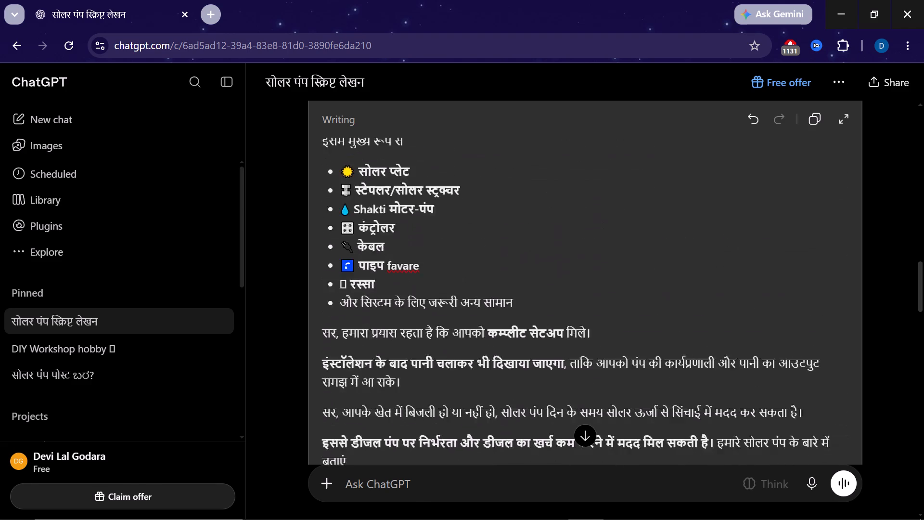
scroll(522, 266, "up", 1)
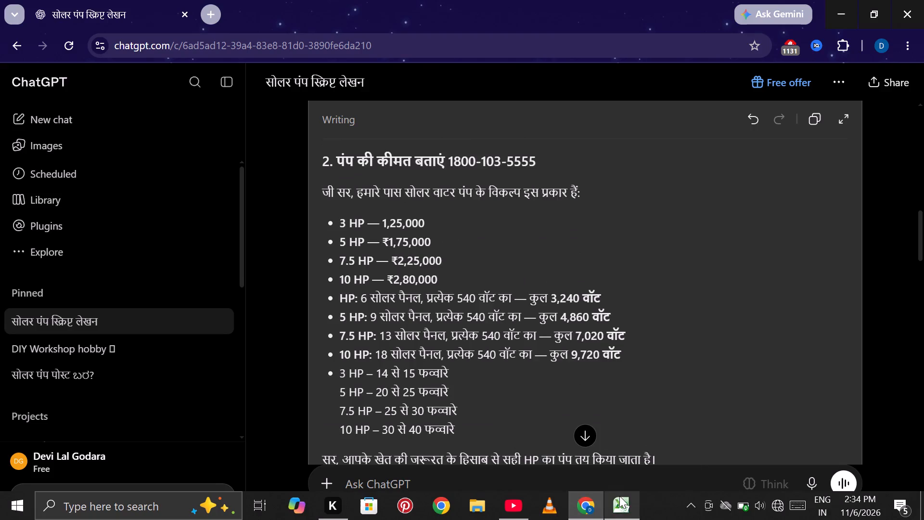
left_click(591, 509)
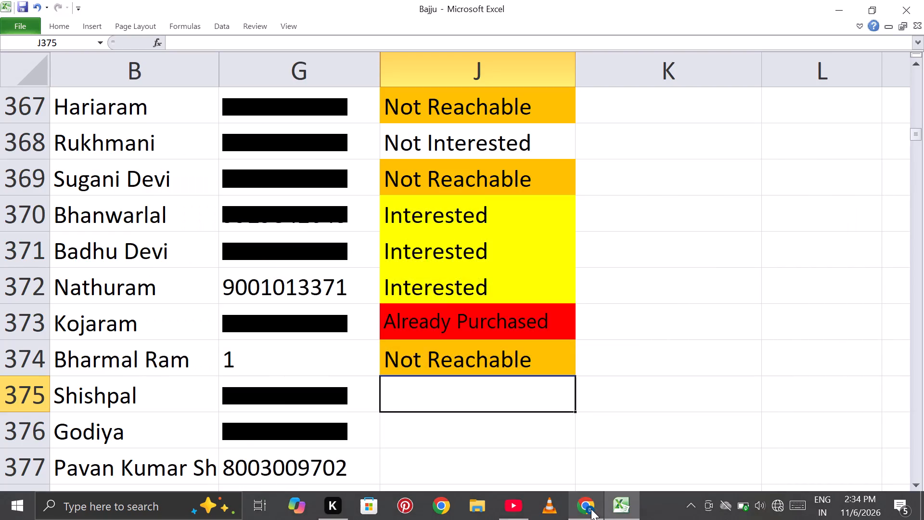
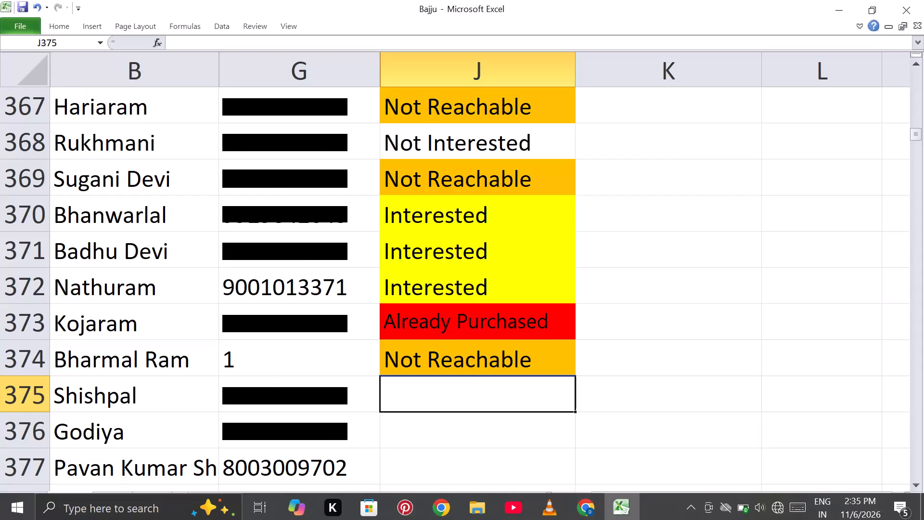
Review the recorded call statuses in column J from J373 upward to around row 350.
left_click(533, 326)
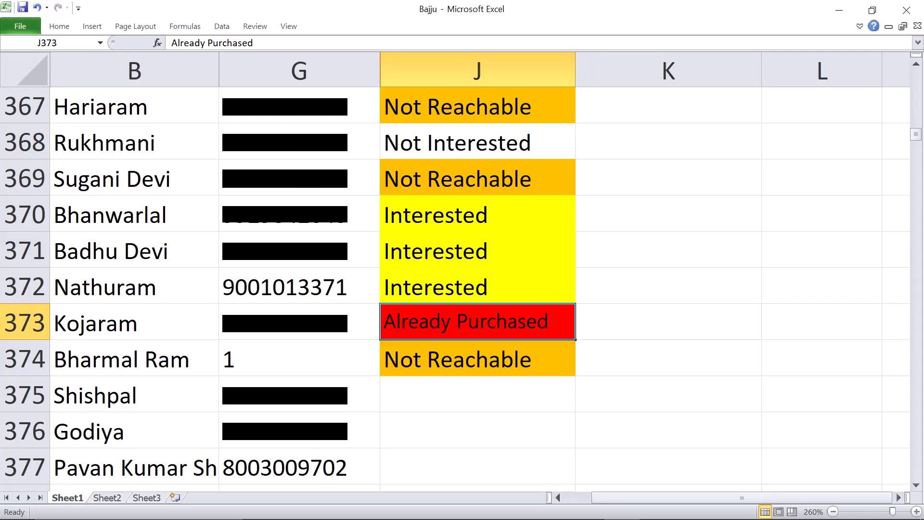
key("Up")
key("Up")
key("Up")
key("Up")
key("Up")
key("Up")
key("Up")
key("Up")
key("Up")
key("Up")
key("Up")
key("Up")
key("Up")
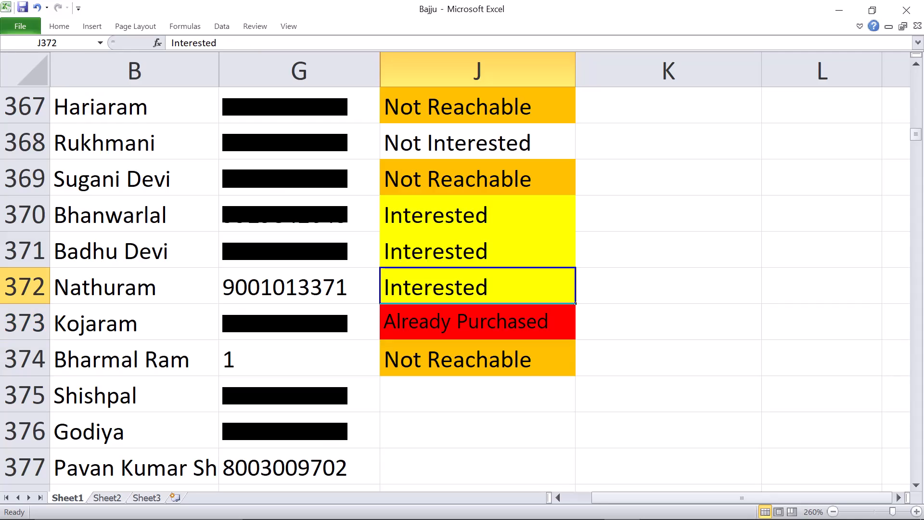
key("Up")
key("Up")
key("Up")
key("Up")
key("Up")
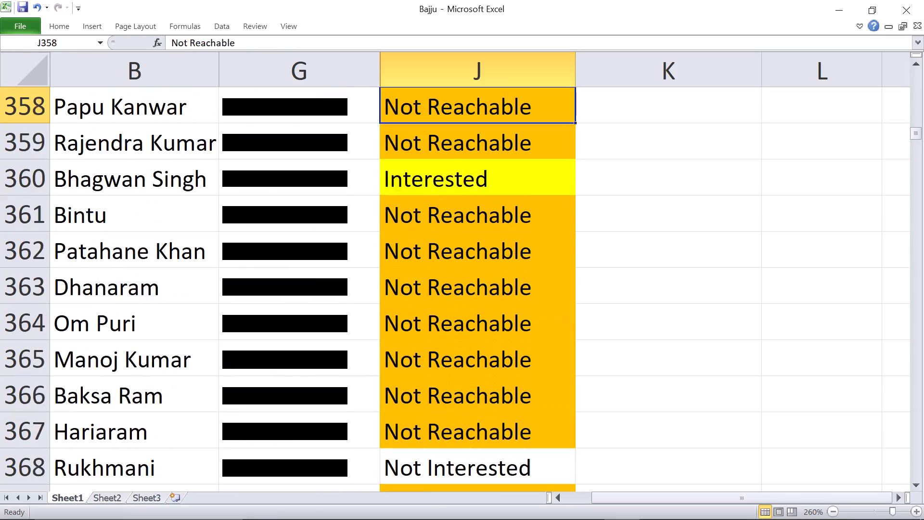
key("Up")
key("Down")
key("Down")
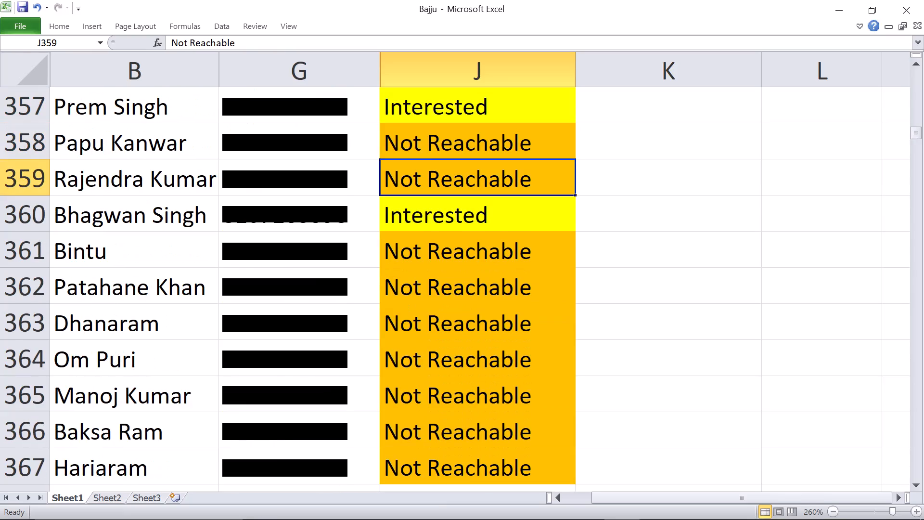
key("Up")
key("Up")
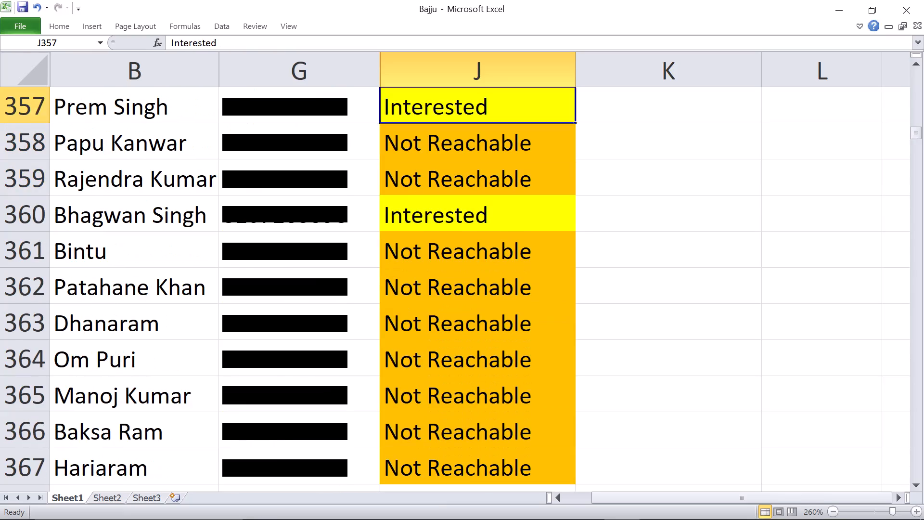
key("Up")
key("Up")
key("Up")
key("Up")
key("Up")
key("Up")
key("Up")
Check the column J statuses downward from around row 351 to the last filled entries near row 373.
key("Down")
key("Down")
key("Down")
key("Down")
key("Down")
key("Down")
key("Down")
key("Down")
key("Down")
key("Down")
key("Down")
key("Down")
key("Down")
key("Down")
key("Down")
key("Down")
key("Down")
key("Down")
key("Down")
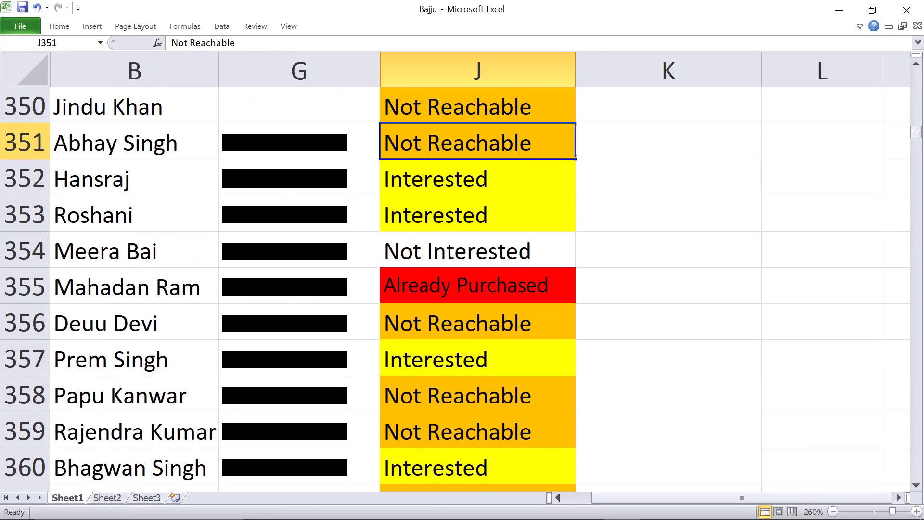
key("Down")
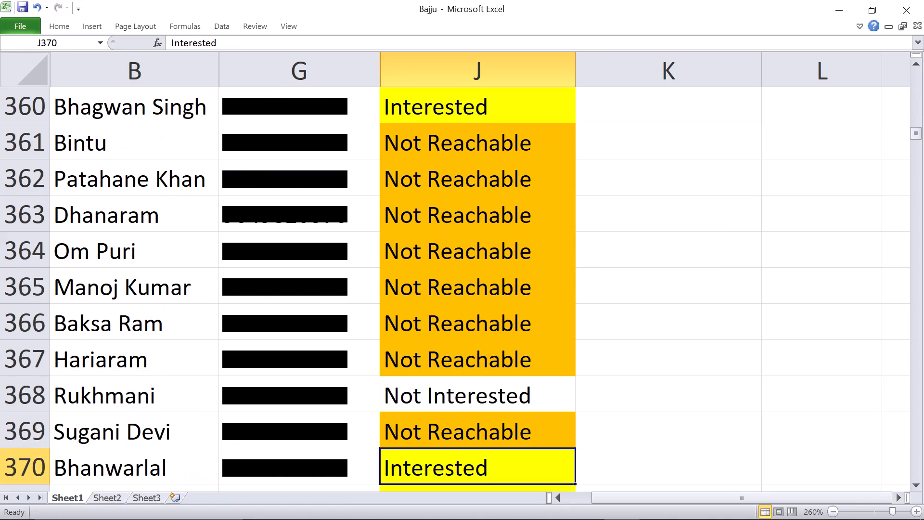
key("Down")
key("Up")
key("Down")
key("Up")
key("Down")
key("Down")
key("Down")
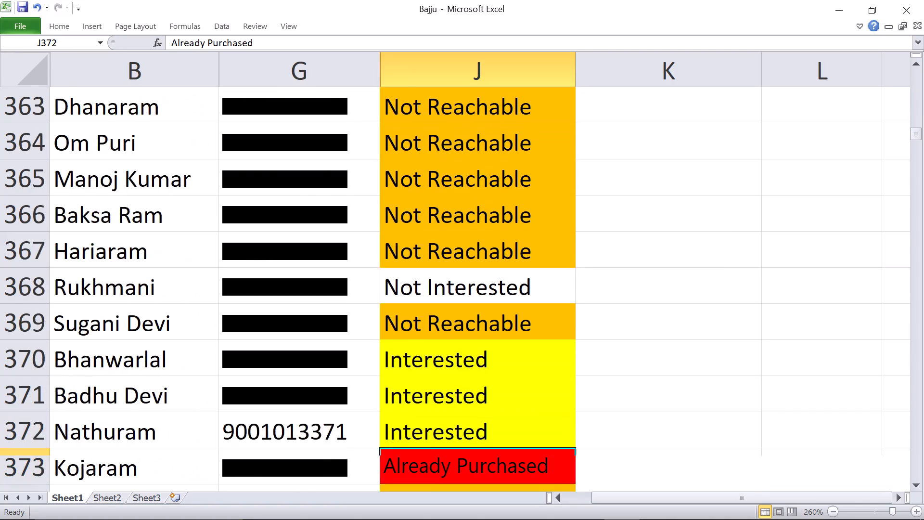
key("Down")
key("Down")
Review the earlier call statuses in column J again, going upward to row 340.
key("Up")
key("Up")
key("Up")
key("Up")
key("Up")
key("Up")
key("Up")
key("Up")
key("Up")
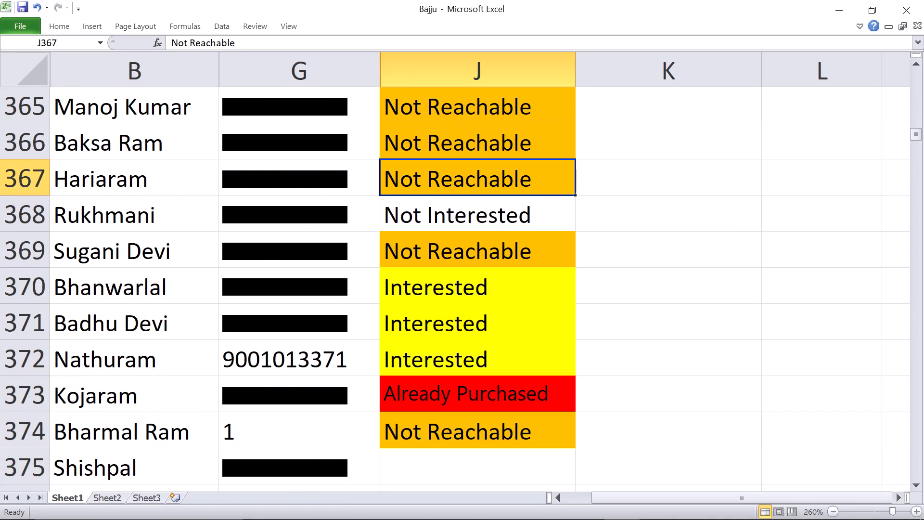
key("Down")
key("Up")
key("Up")
key("Up")
key("Up")
key("Up")
key("Up")
key("Up")
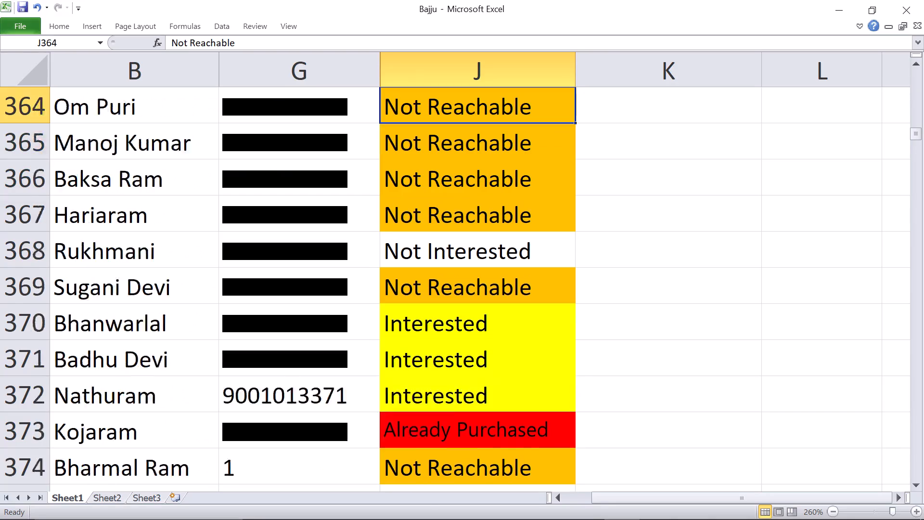
key("Up")
key("Up")
key("Down")
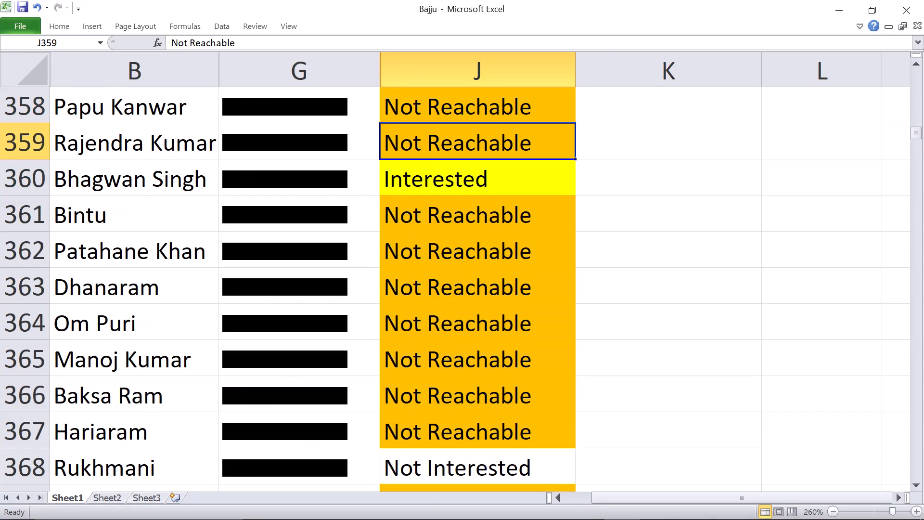
key("Up")
key("Up")
key("Up")
key("Up")
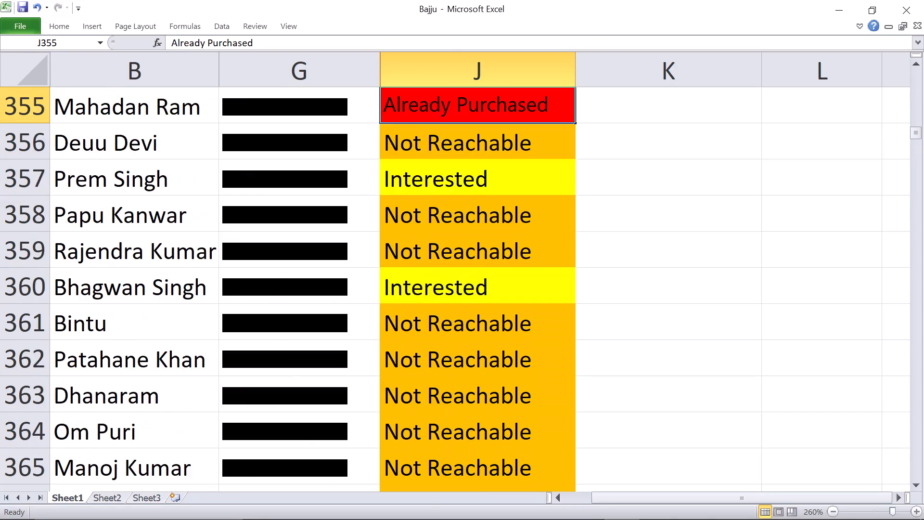
key("Up")
key("Up")
key("Up")
key("Up")
key("Up")
key("Up")
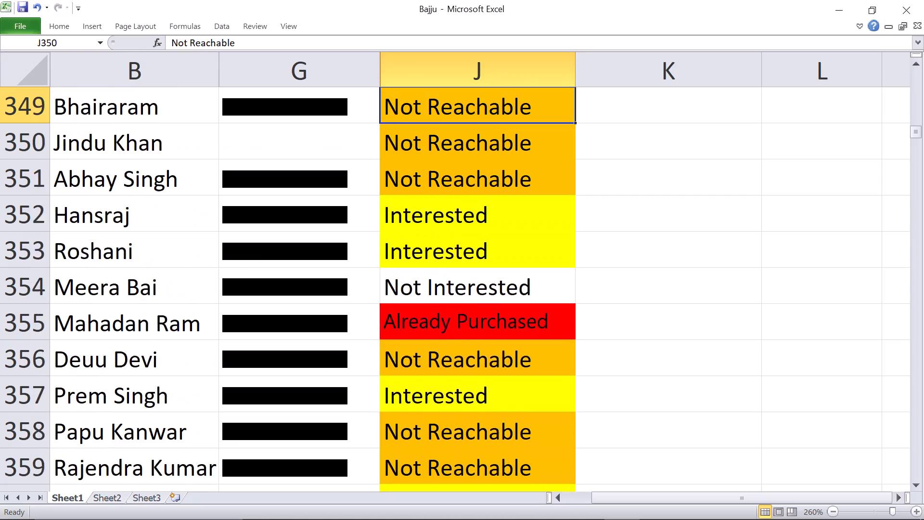
key("Up")
key("Up")
key("Up")
key("Up")
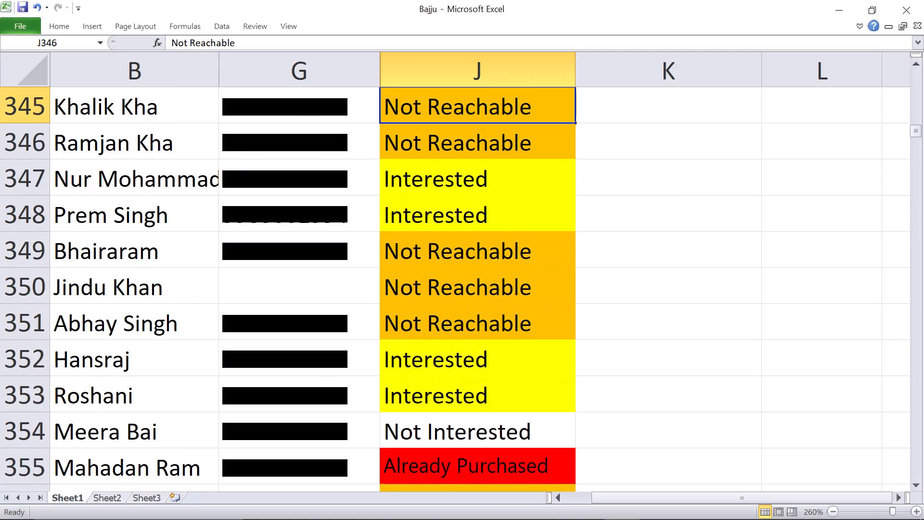
key("Up")
key("Up")
key("Up")
key("Up")
key("Up")
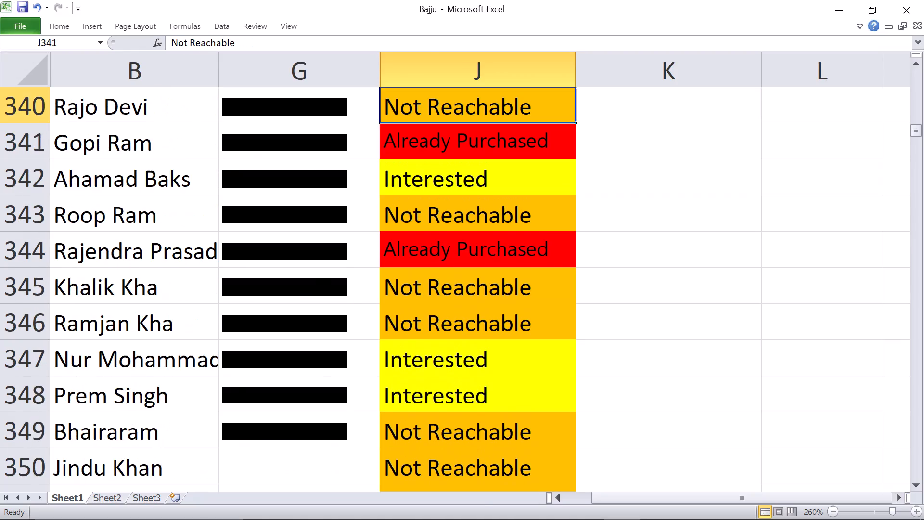
Go back down column J past the last recorded status to the empty status cell J378.
key("Down")
key("Down")
key("Down")
key("Down")
key("Down")
key("Down")
key("Down")
key("Down")
key("Down")
key("Down")
key("Down")
key("Down")
key("Down")
key("Down")
key("Down")
key("Down")
key("Down")
key("Down")
key("Down")
key("Down")
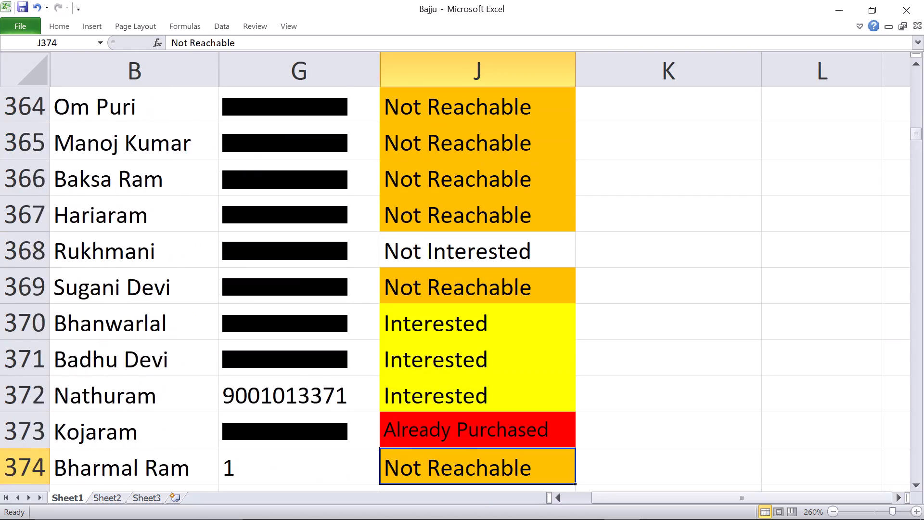
key("Down")
key("Down")
key("Down")
key("Down")
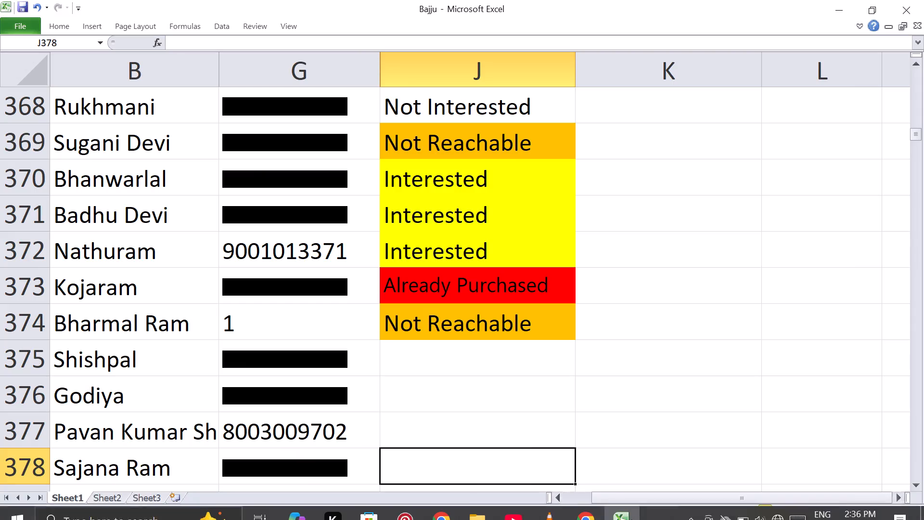
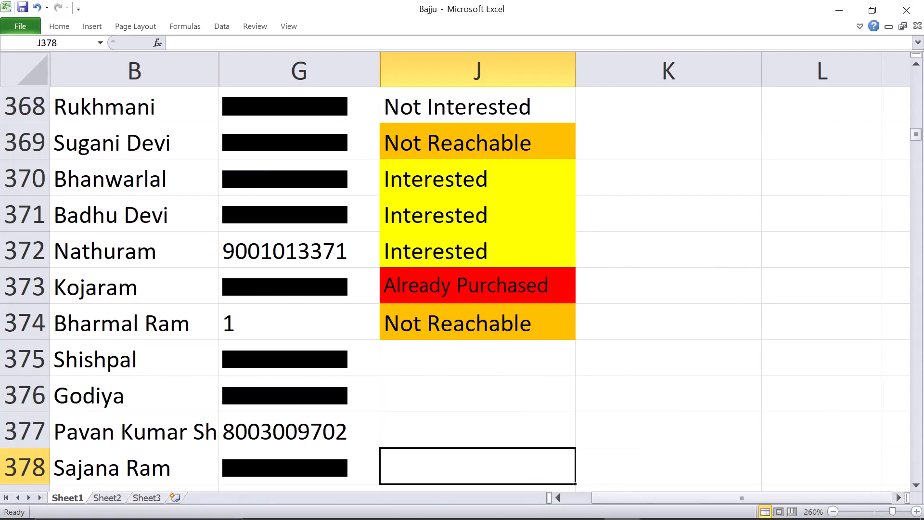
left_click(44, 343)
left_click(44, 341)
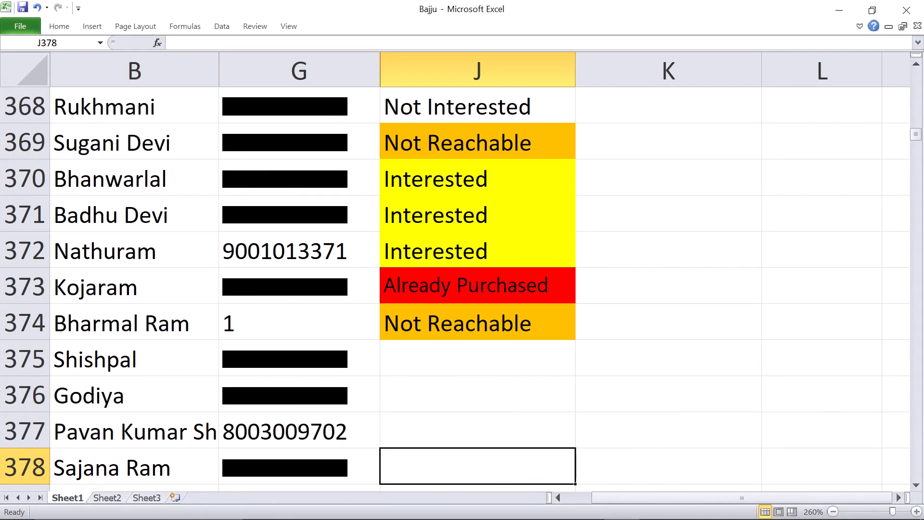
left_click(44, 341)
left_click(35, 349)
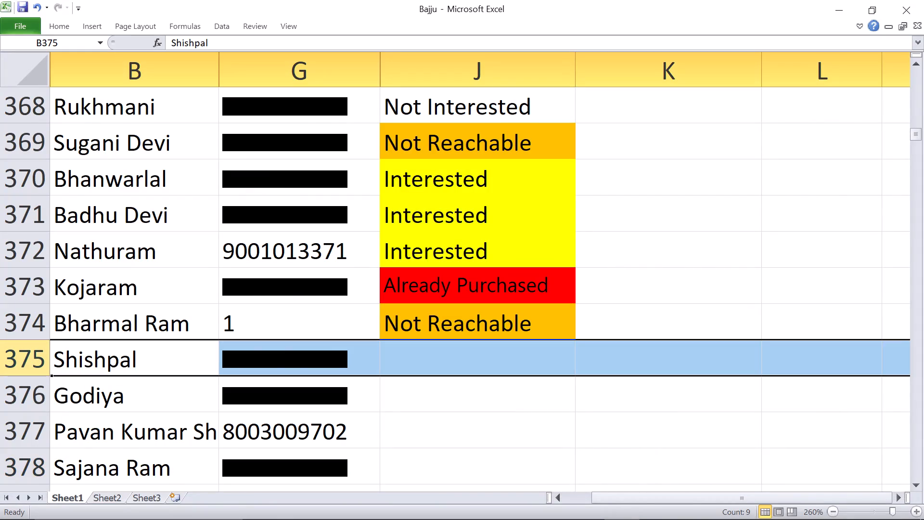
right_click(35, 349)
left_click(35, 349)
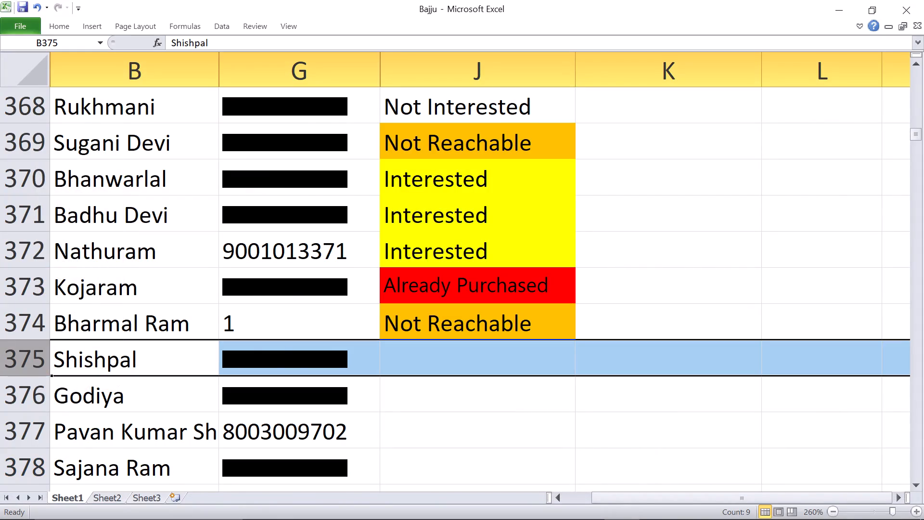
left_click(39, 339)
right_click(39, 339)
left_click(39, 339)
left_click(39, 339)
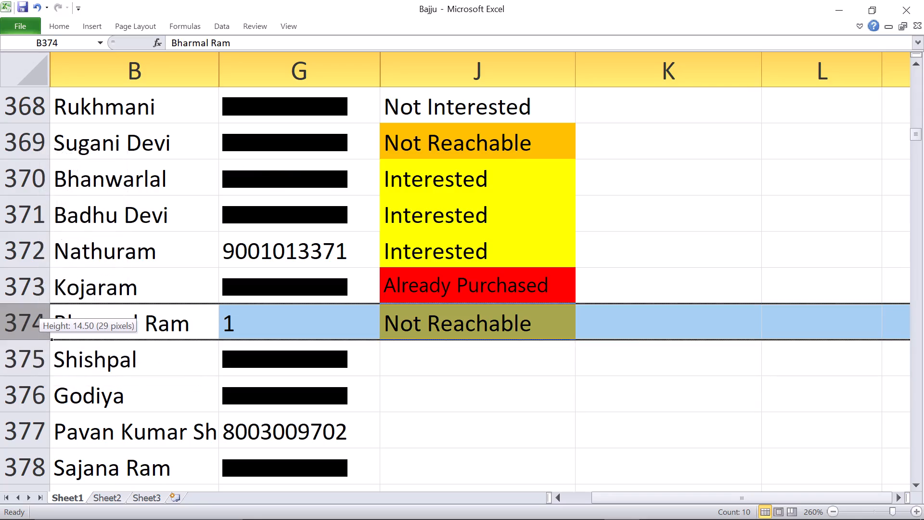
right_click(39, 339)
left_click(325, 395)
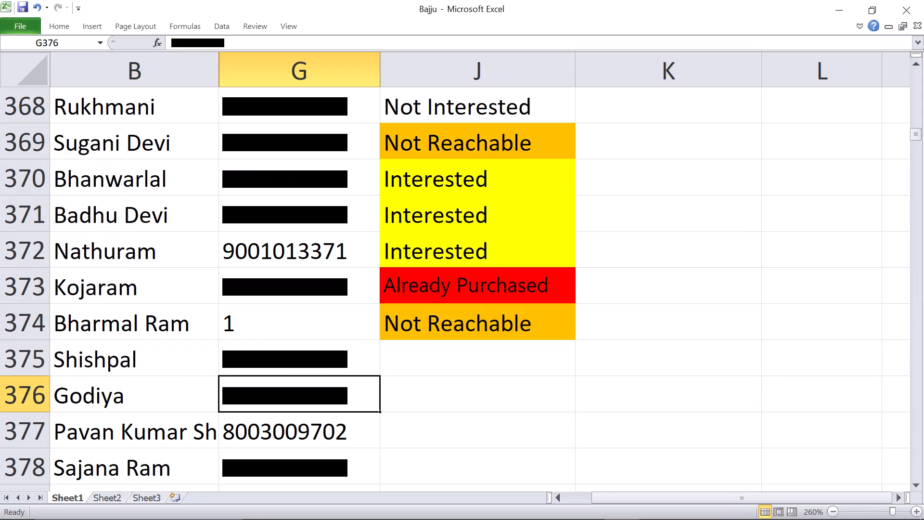
Insert a blank row at row 374, directly above the contact row whose column G value is 1.
left_click(39, 321)
right_click(39, 321)
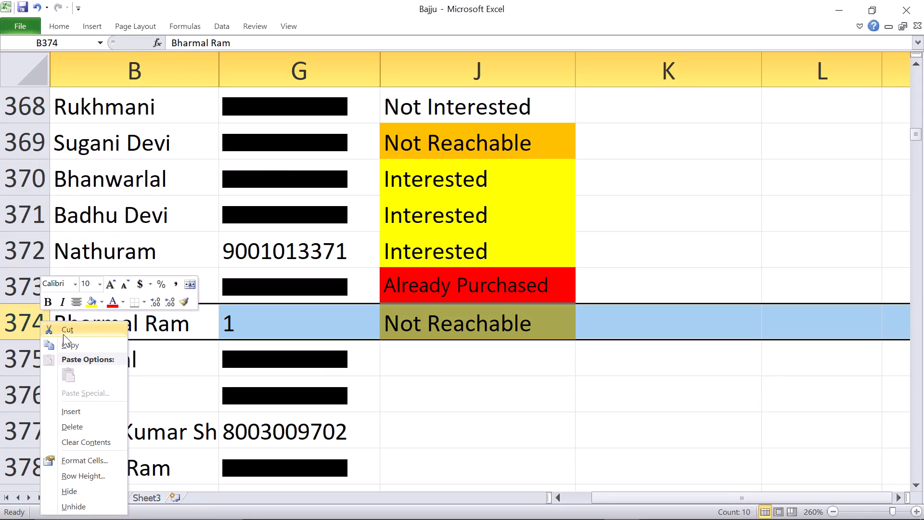
left_click(81, 409)
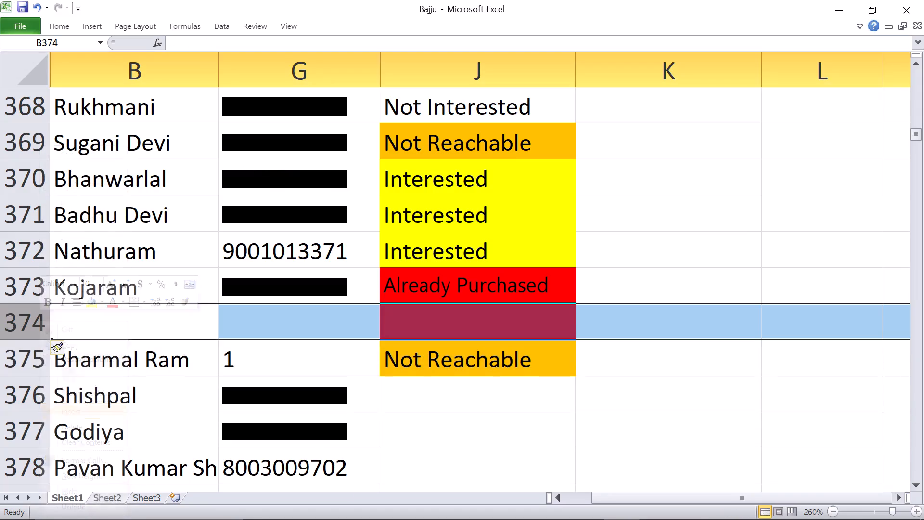
left_click(103, 338)
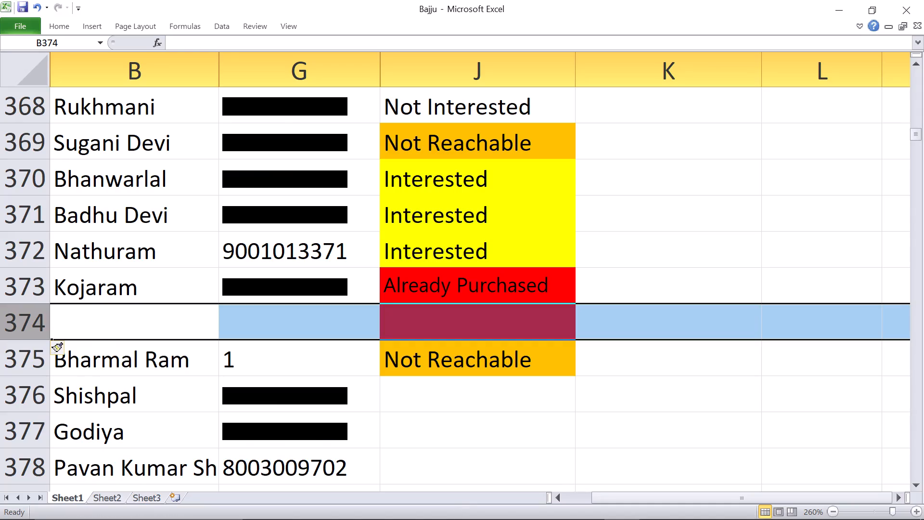
Enter a label starting with "bajju" in cell B374 of the blank row.
left_click(162, 321)
left_click(162, 321)
type("ba")
type("jju")
key("space")
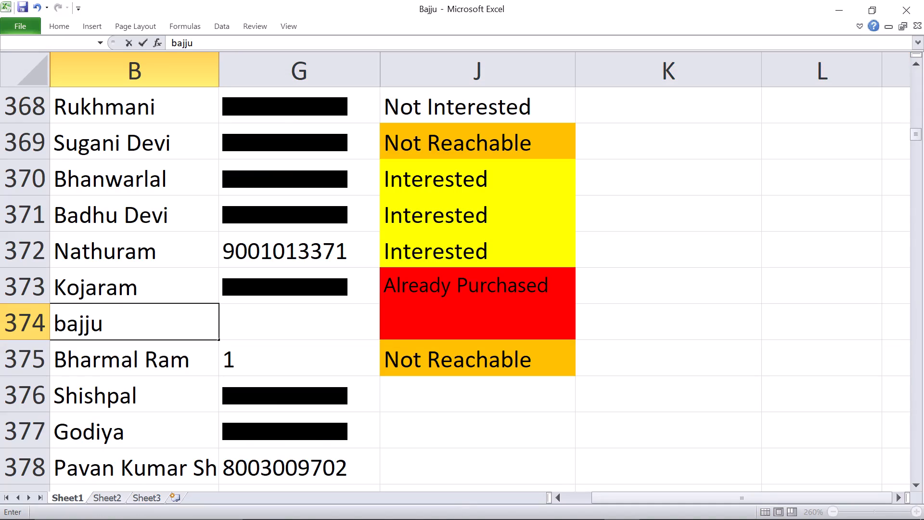
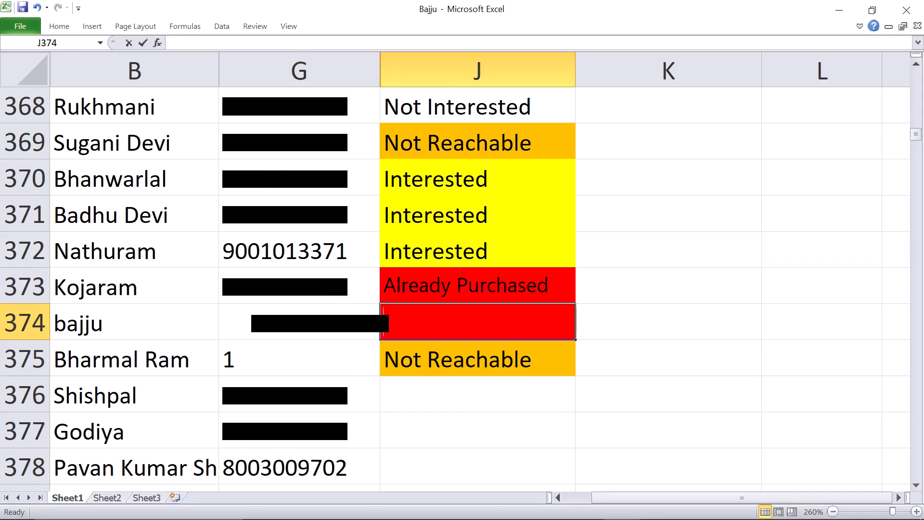
Copy the "Interested" status from cell J372 into cell J374 of the bajju row.
left_click(521, 240)
key("ctrl+c")
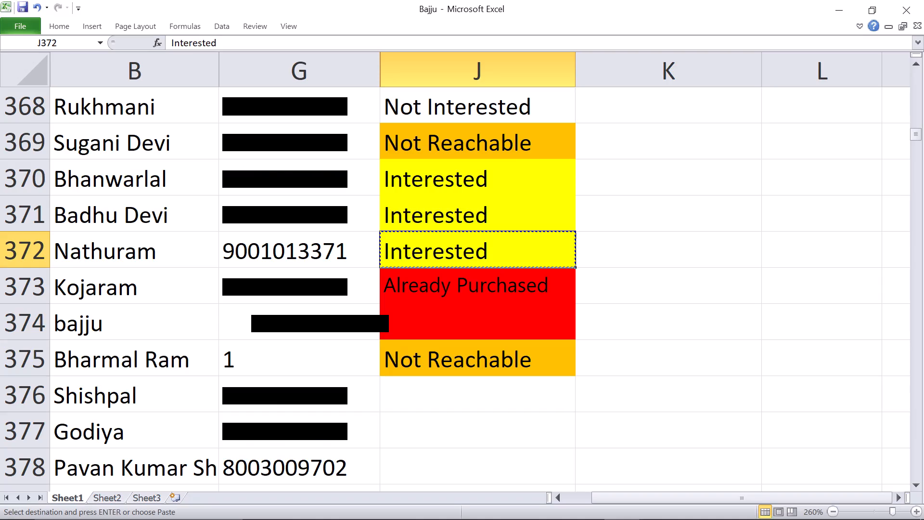
left_click(513, 309)
key("ctrl+v")
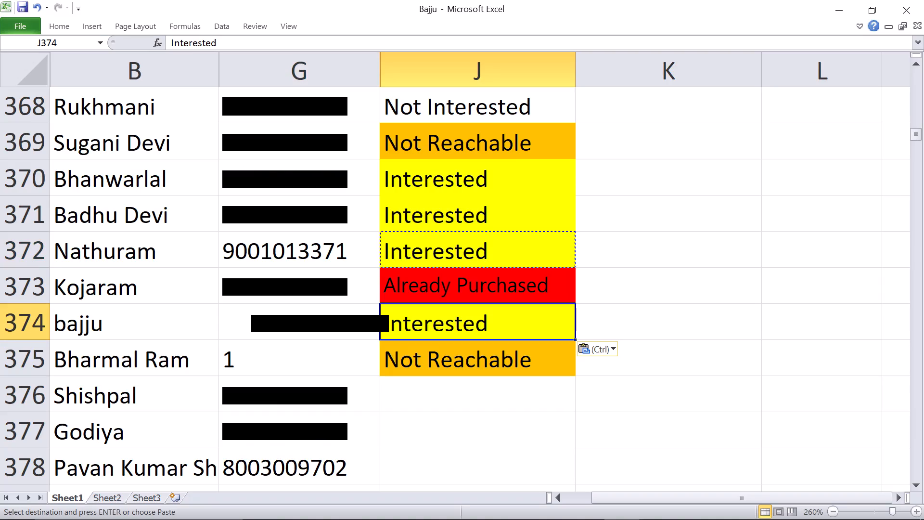
Change the fill colour of status cell J374 to the standard green.
left_click(71, 23)
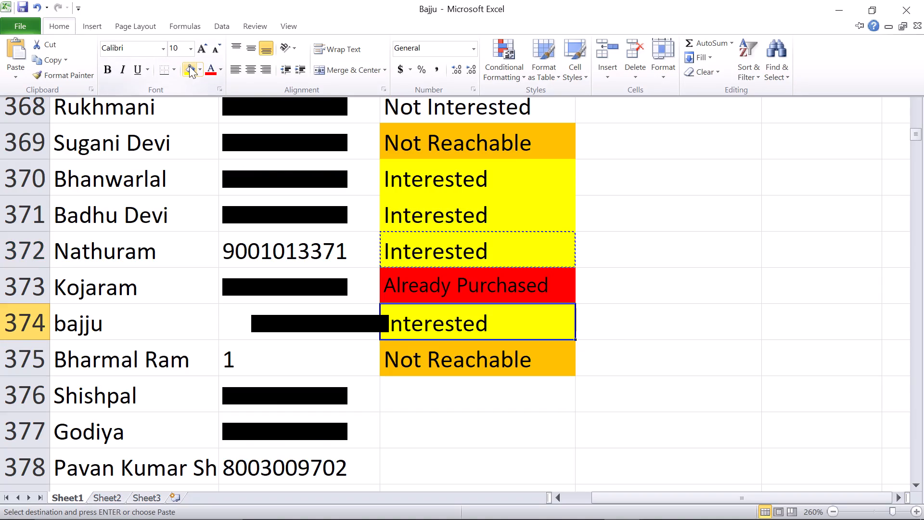
left_click_drag(205, 66, 195, 67)
left_click(195, 67)
left_click(52, 21)
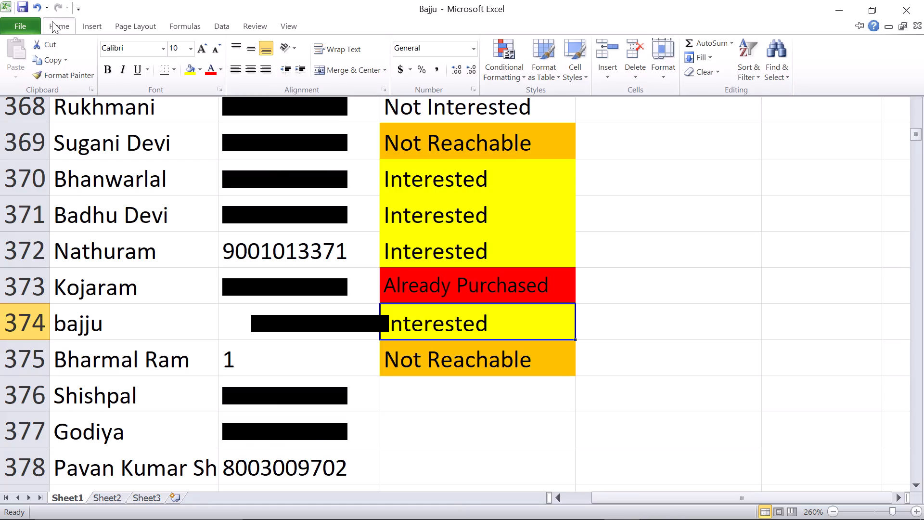
left_click(201, 72)
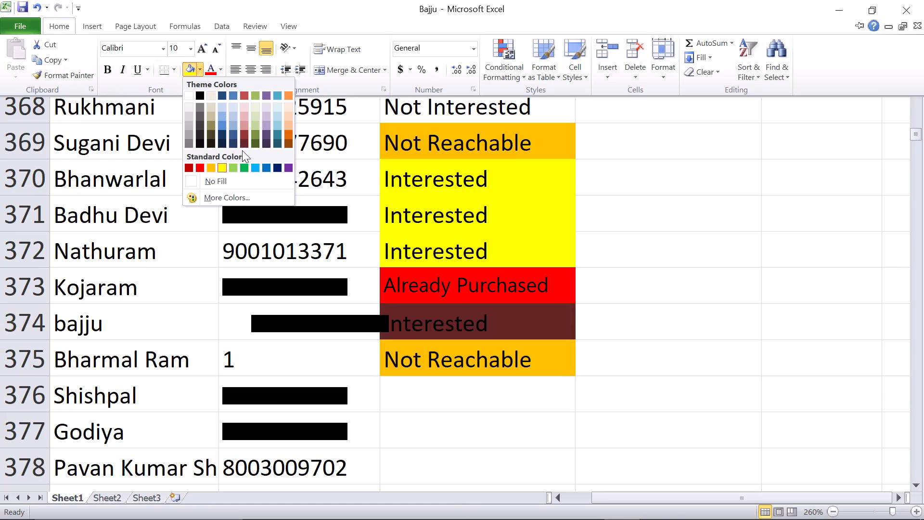
left_click(243, 169)
Enter the note "3hp 2 3 din me lagwana" in cell K374, beside the bajju row's status.
double_click(623, 325)
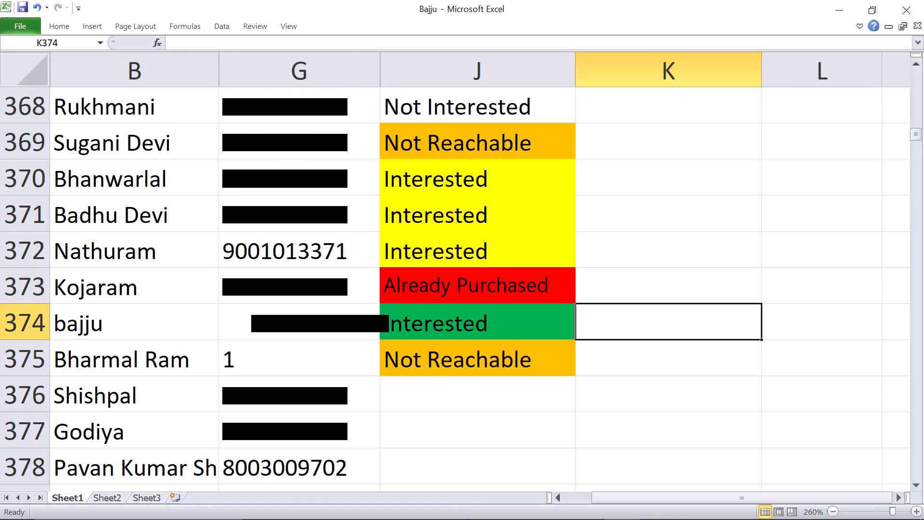
key("3")
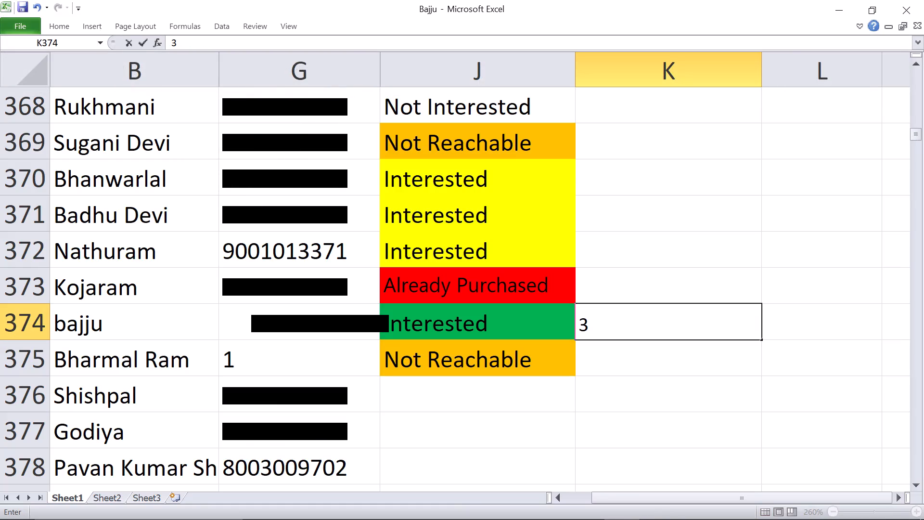
type("hop")
key("space")
key("BackSpace")
key("BackSpace")
key("BackSpace")
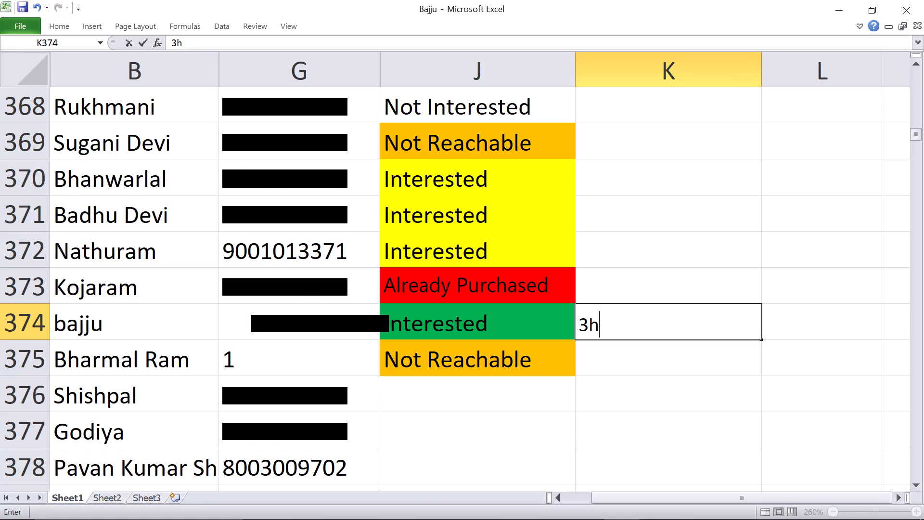
type("p")
key("space")
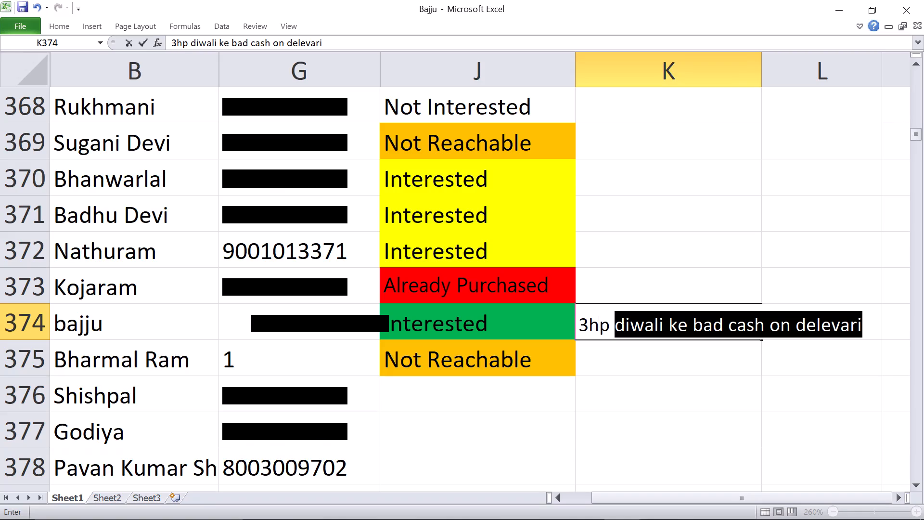
type("3")
key("space")
key("space")
key("BackSpace")
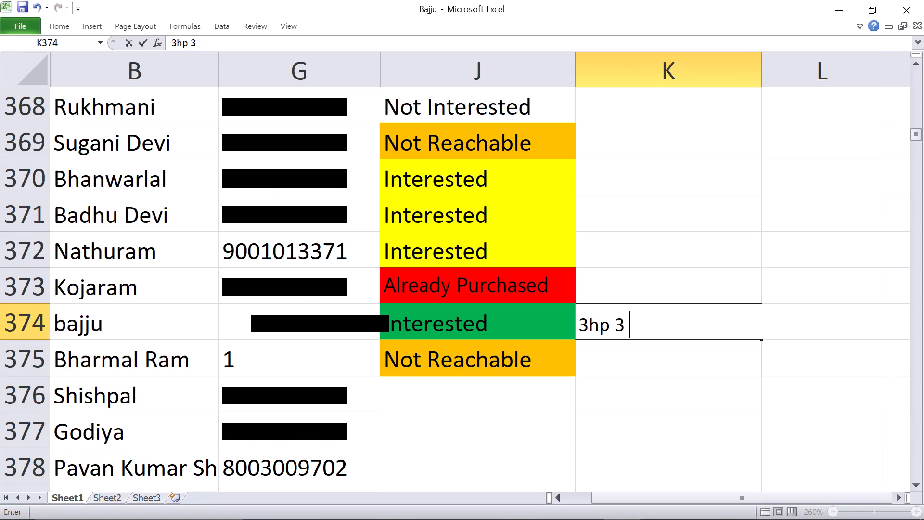
key("BackSpace")
key("4")
key("BackSpace")
key("BackSpace")
type("2 3 din me lagwana")
key("space")
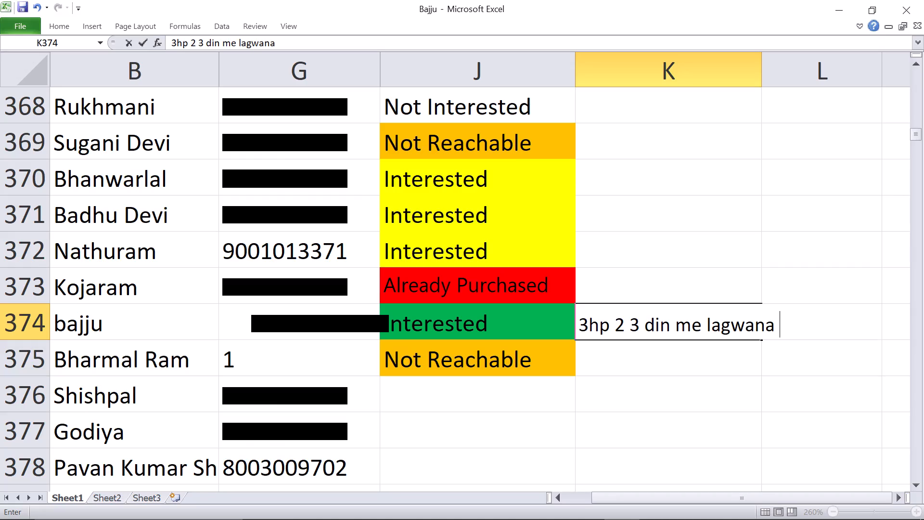
left_click(578, 326)
left_click(464, 396)
Left-align the phone number in cell G374 of the bajju row.
left_click(336, 321)
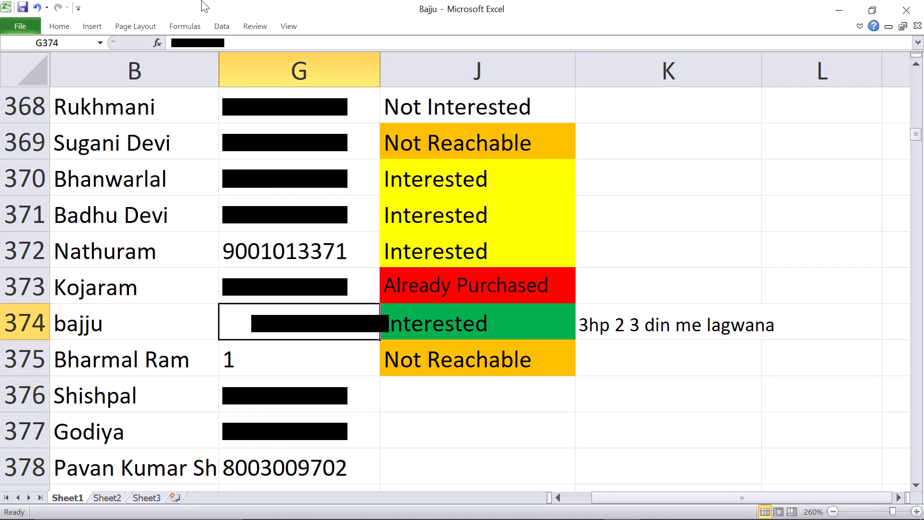
left_click(71, 25)
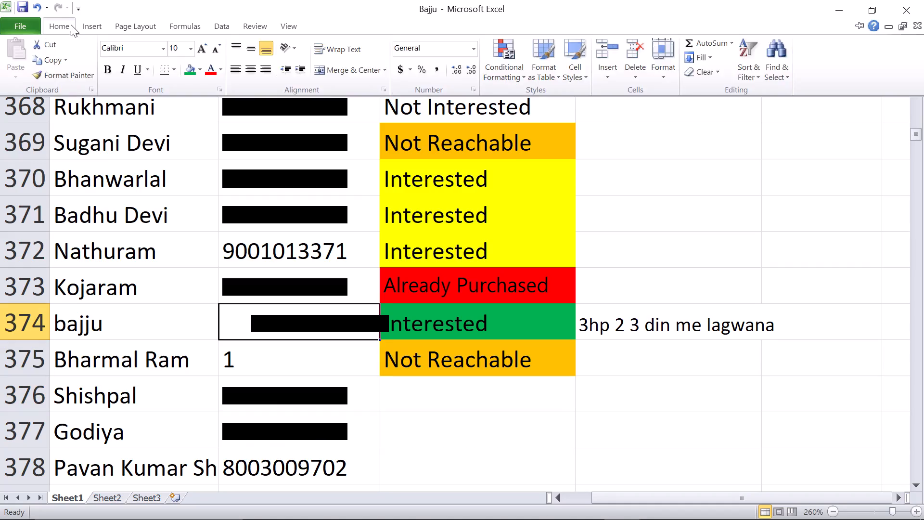
left_click(234, 73)
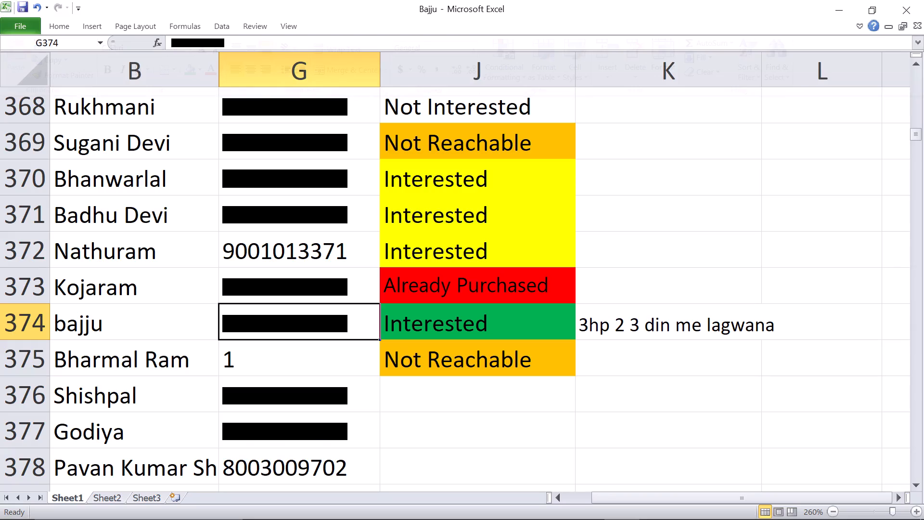
Select the green "Interested" status cell in row 374.
left_click(442, 407)
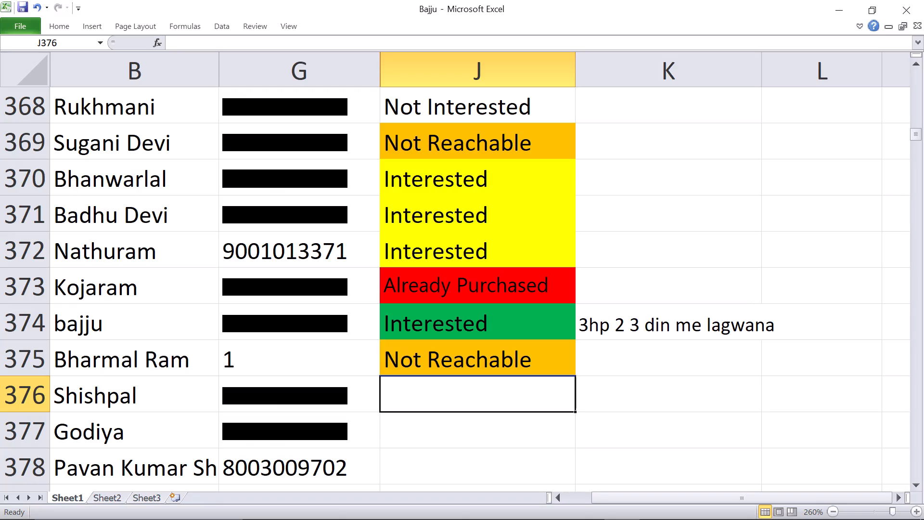
key("Up")
key("Up")
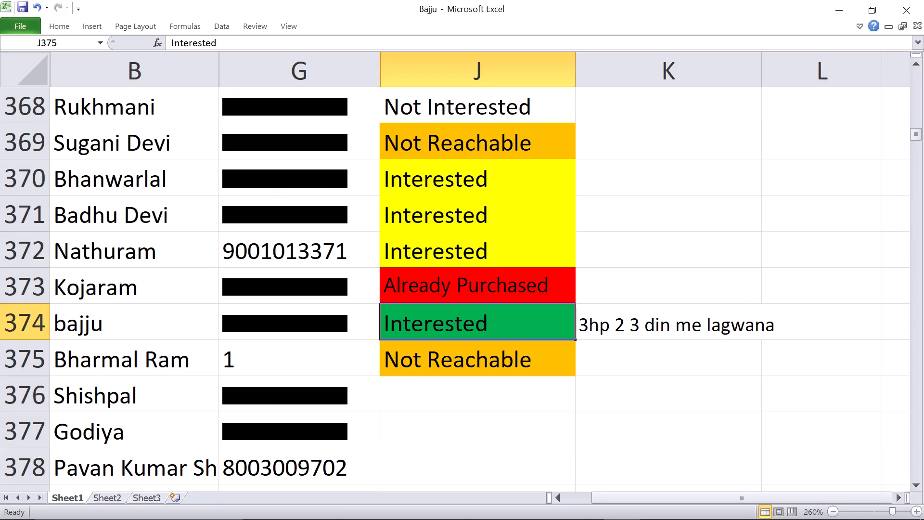
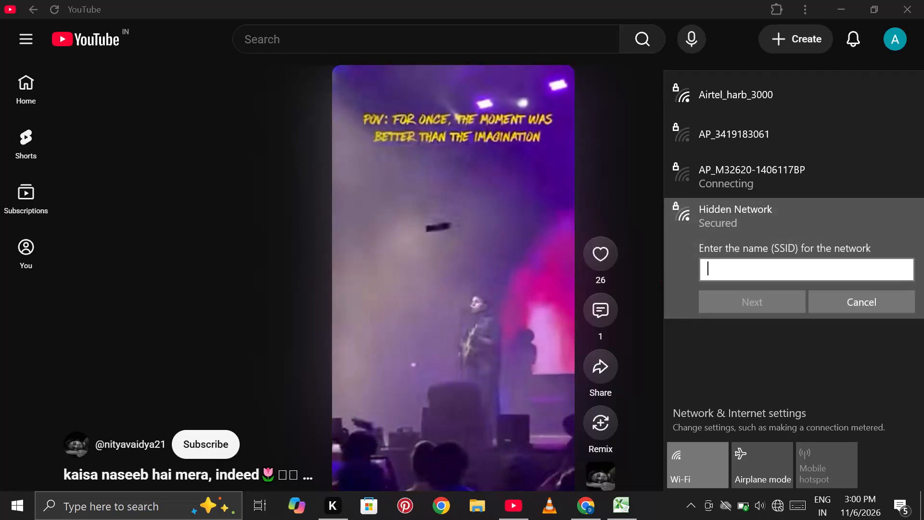
Dismiss the Wi-Fi network list and close the YouTube window to return to the Bajju workbook in Excel.
left_click_drag(566, 242, 499, 252)
left_click(499, 252)
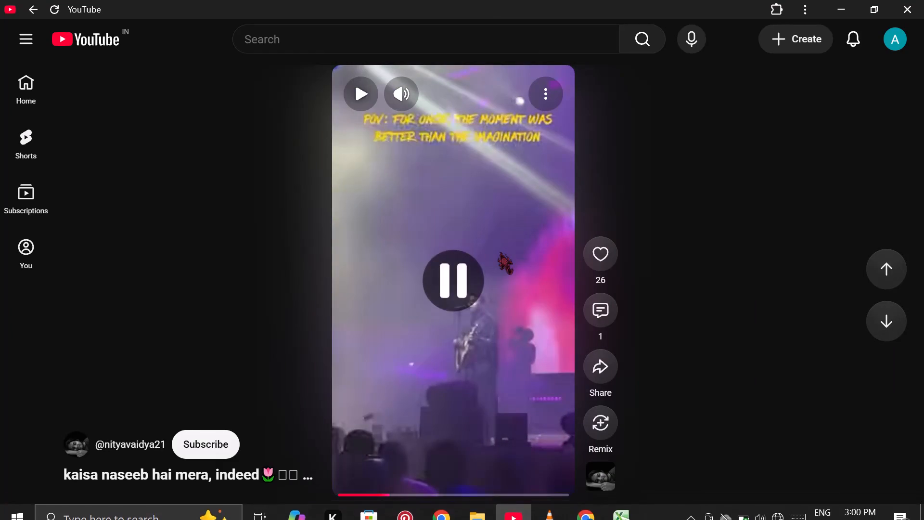
left_click(499, 252)
left_click(923, 0)
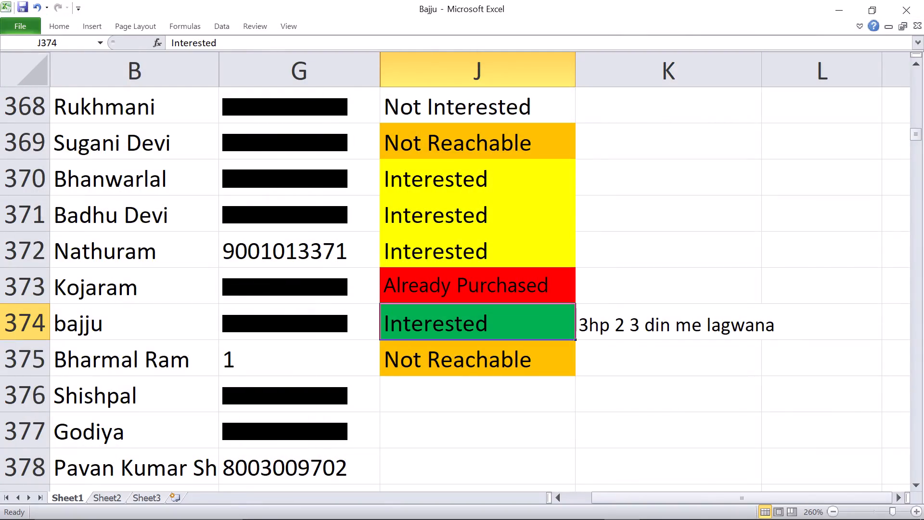
Save the Bajju workbook with the updated row 374 entries.
key("ctrl+s")
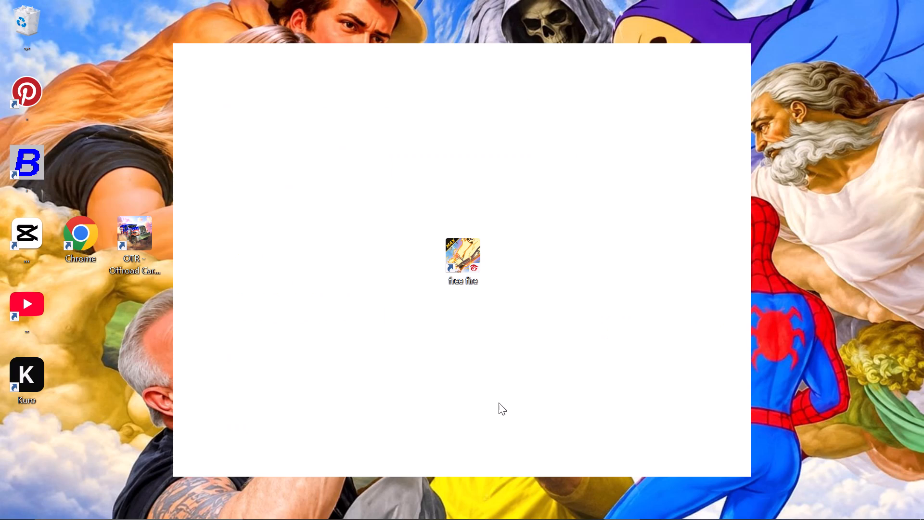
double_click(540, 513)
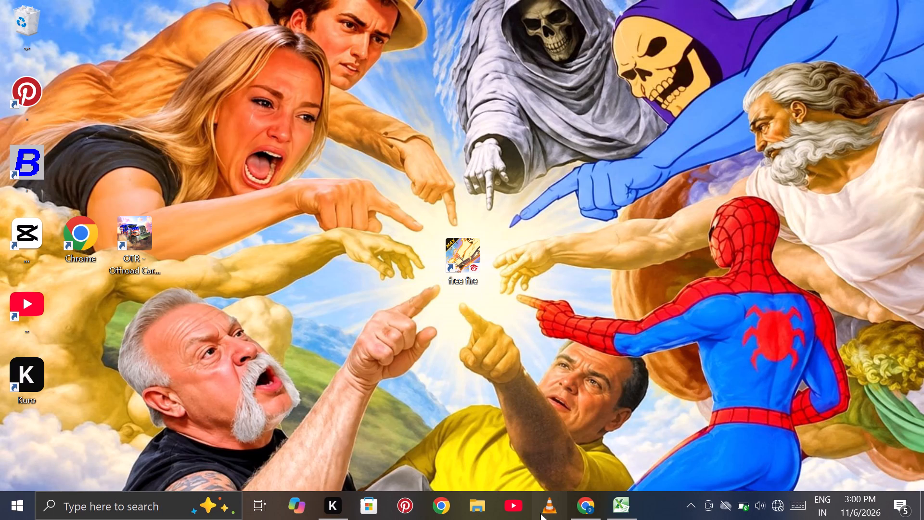